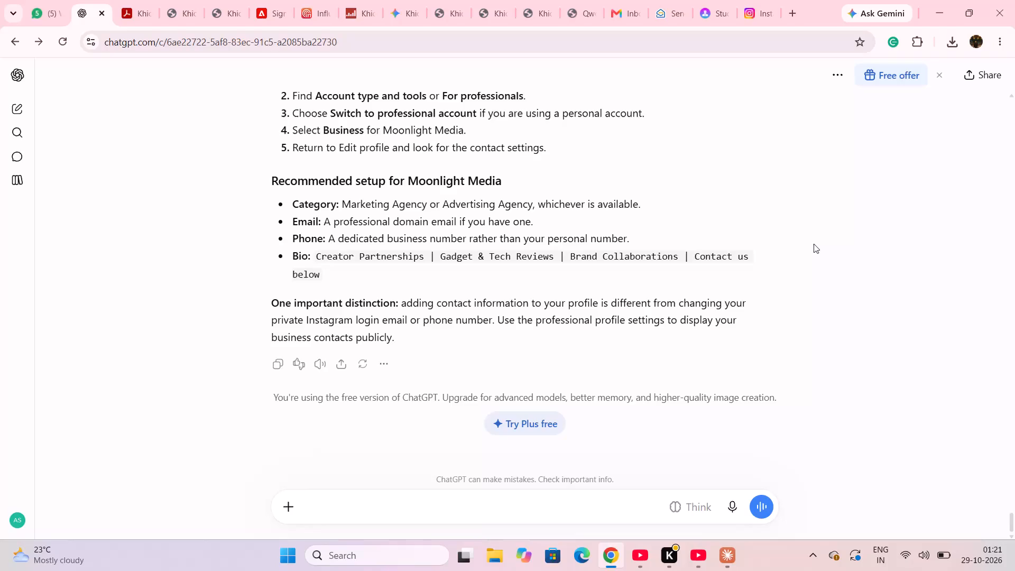
Search Google for "excel" in a new browser tab.
left_click(793, 7)
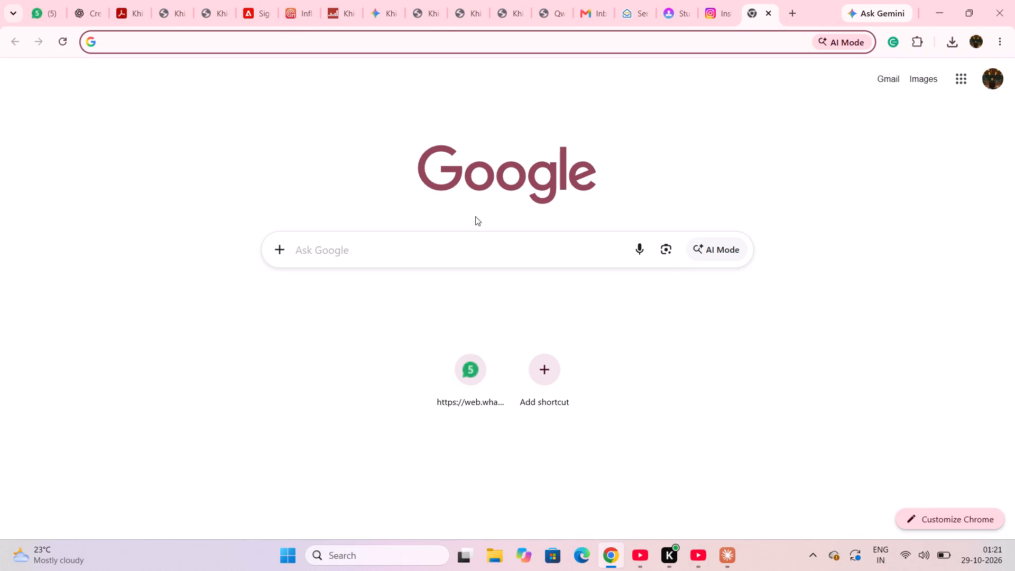
left_click(416, 232)
type("excel")
key("Return")
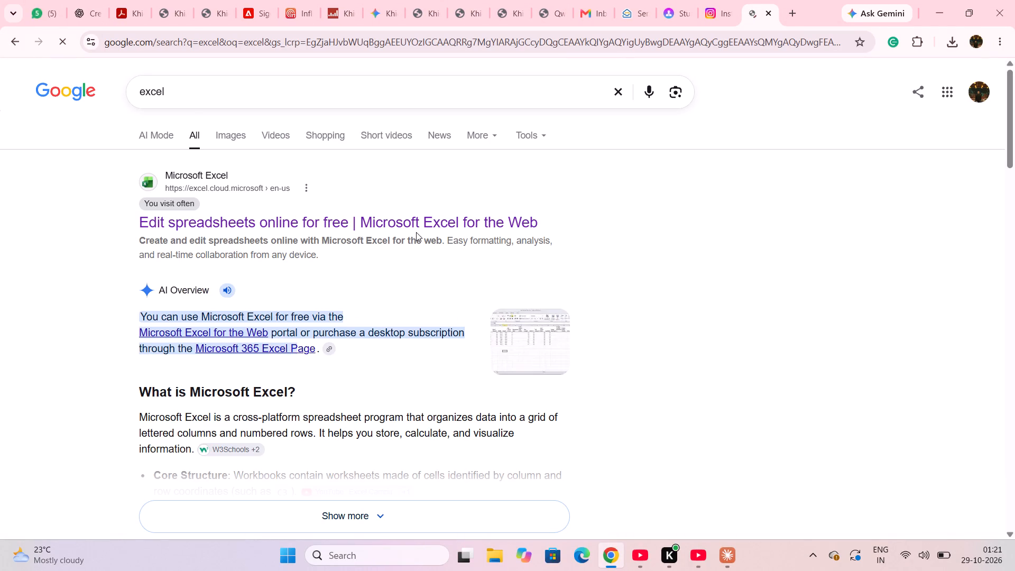
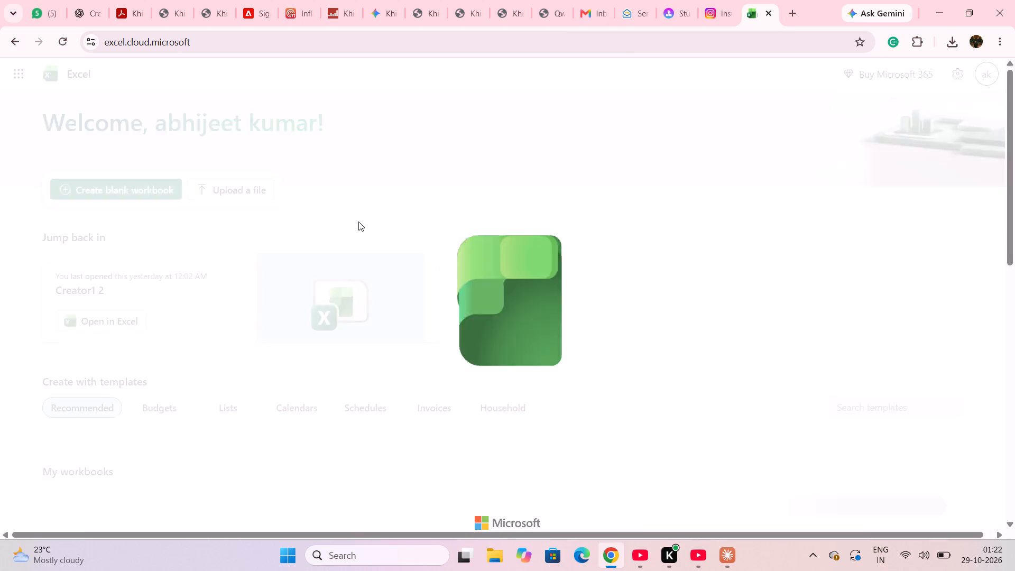
Open the recently used workbook "Creator1 2" in Excel.
left_click(227, 189)
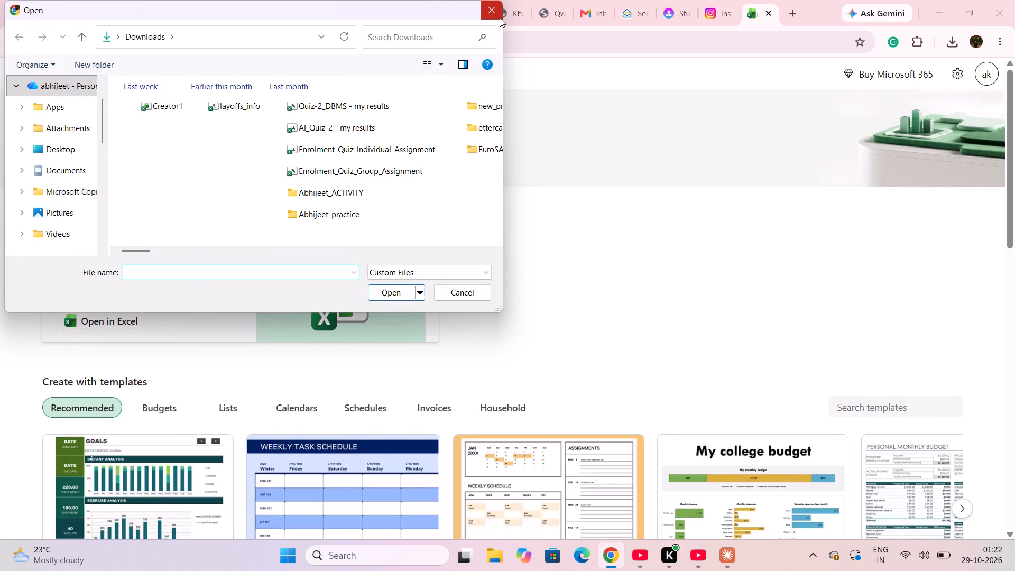
left_click(500, 18)
left_click(99, 323)
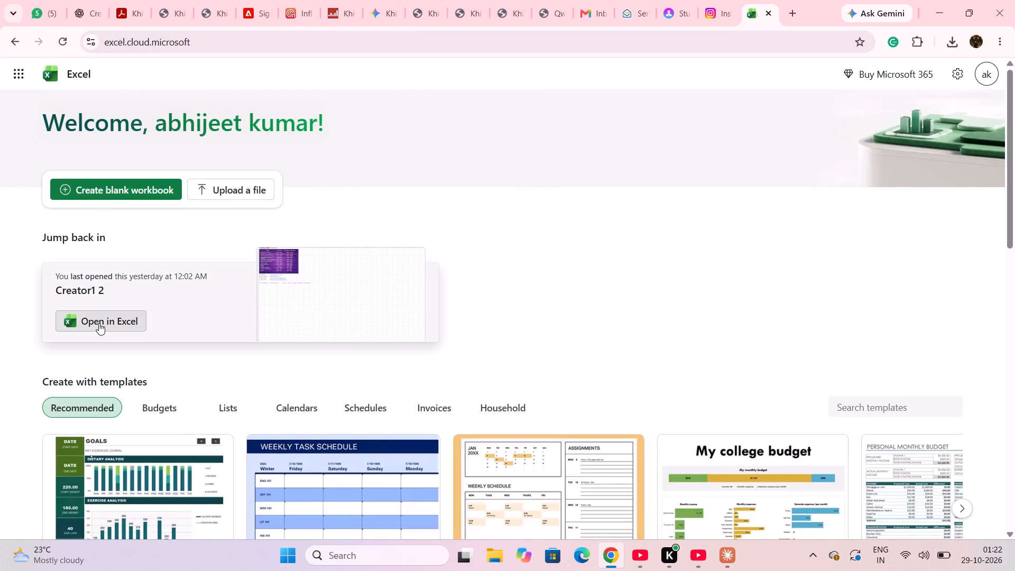
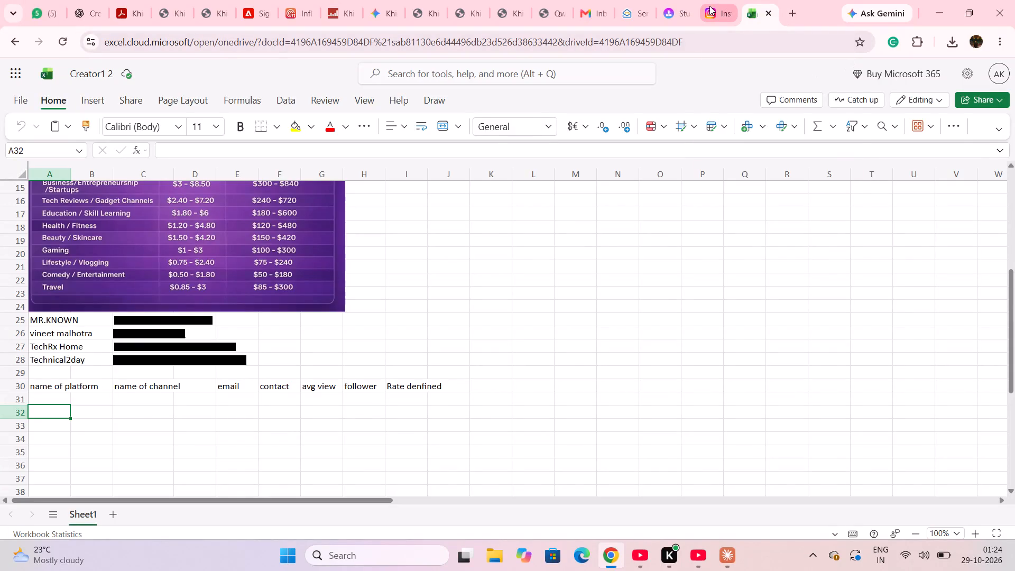
Enter insta in cell A32 as the platform name of the new creator row.
left_click(39, 412)
key("m")
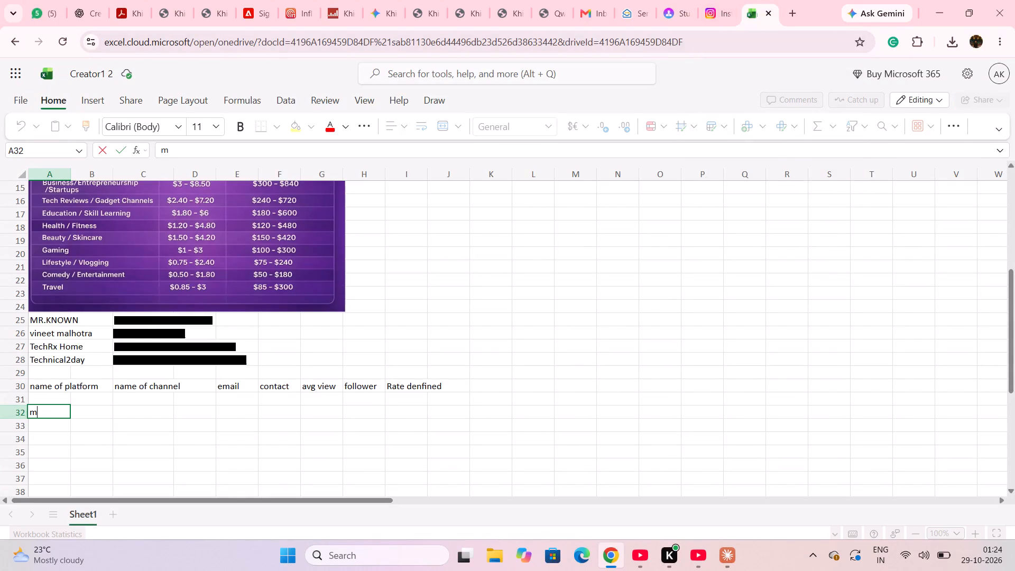
key("BackSpace")
type("insta")
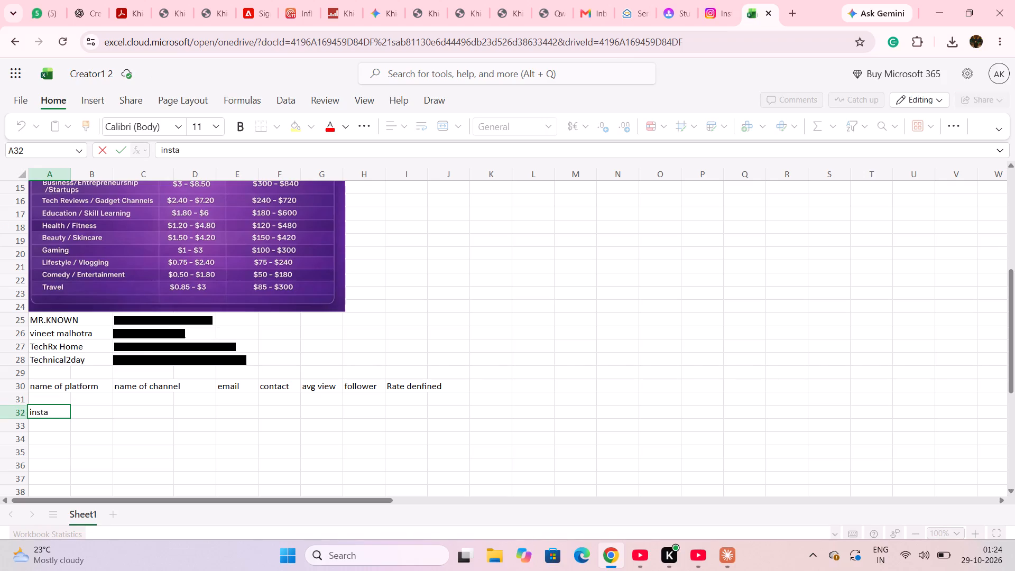
key("g")
key("BackSpace")
Enter truefashionholic in cell C32 under the name of channel heading.
left_click(140, 411)
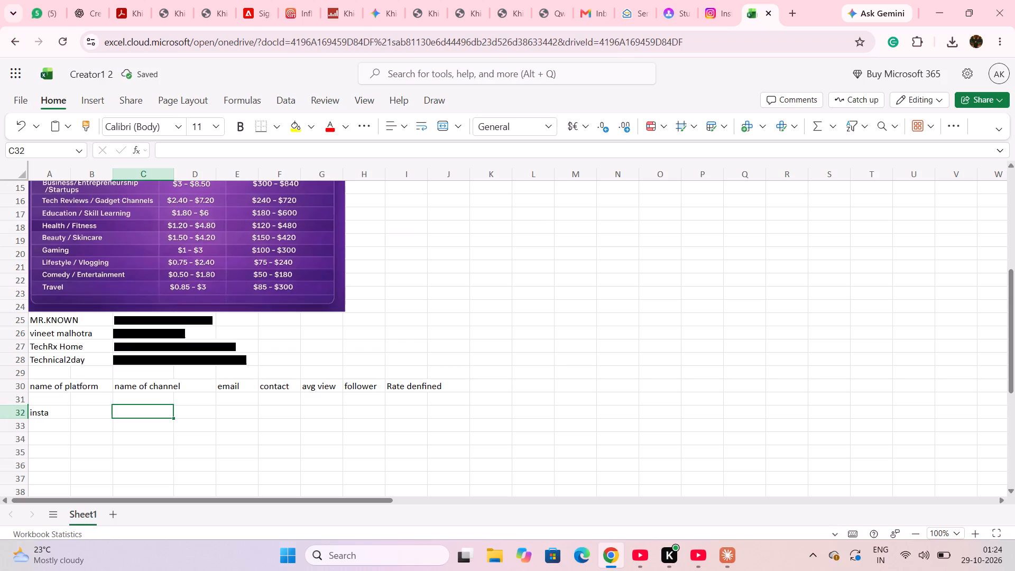
type("true")
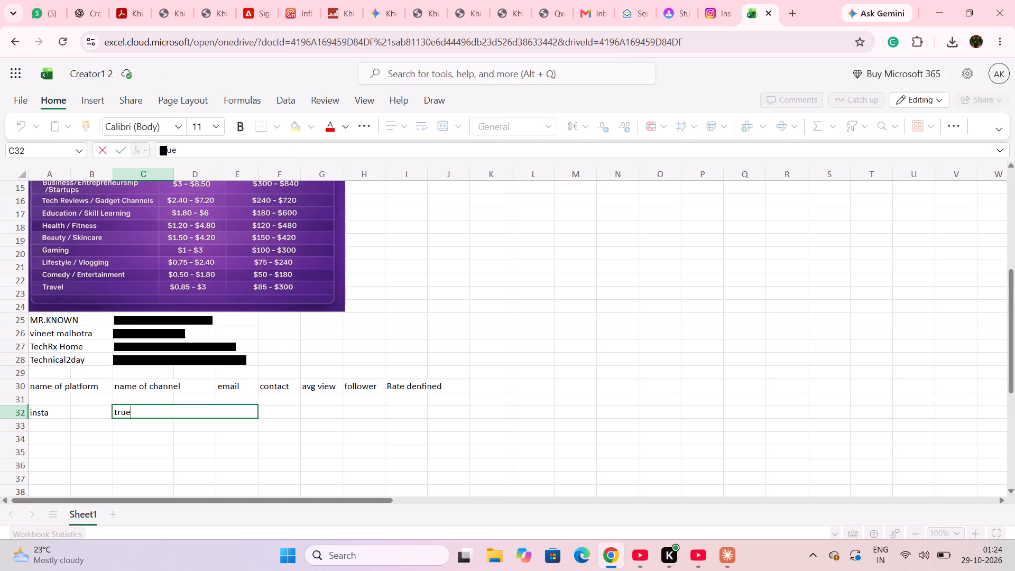
type("fashion")
type("holic")
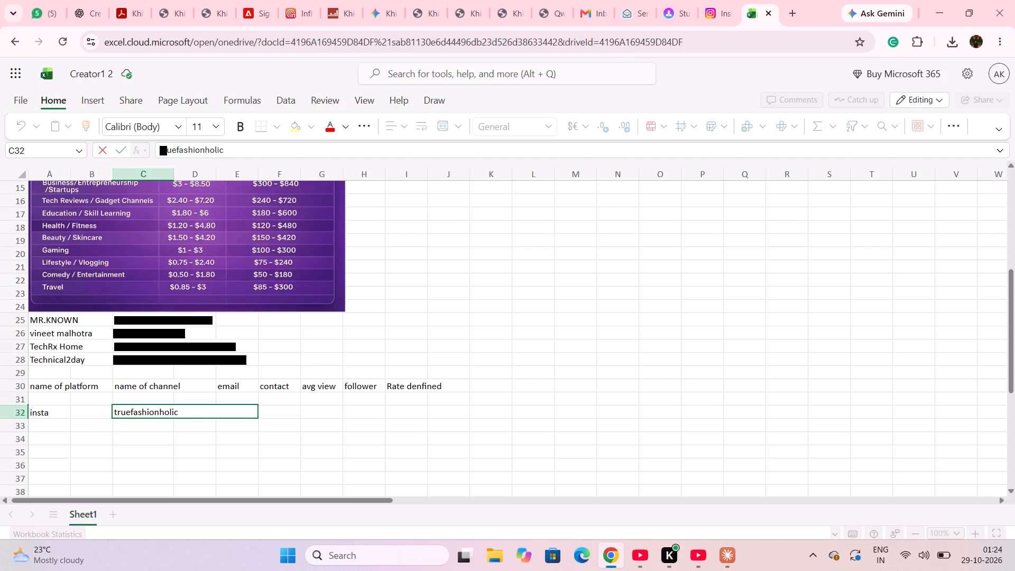
left_click(238, 410)
left_click(188, 416)
left_click(269, 411)
Enter the creator's email address in cell E32 under the email heading.
left_click(232, 415)
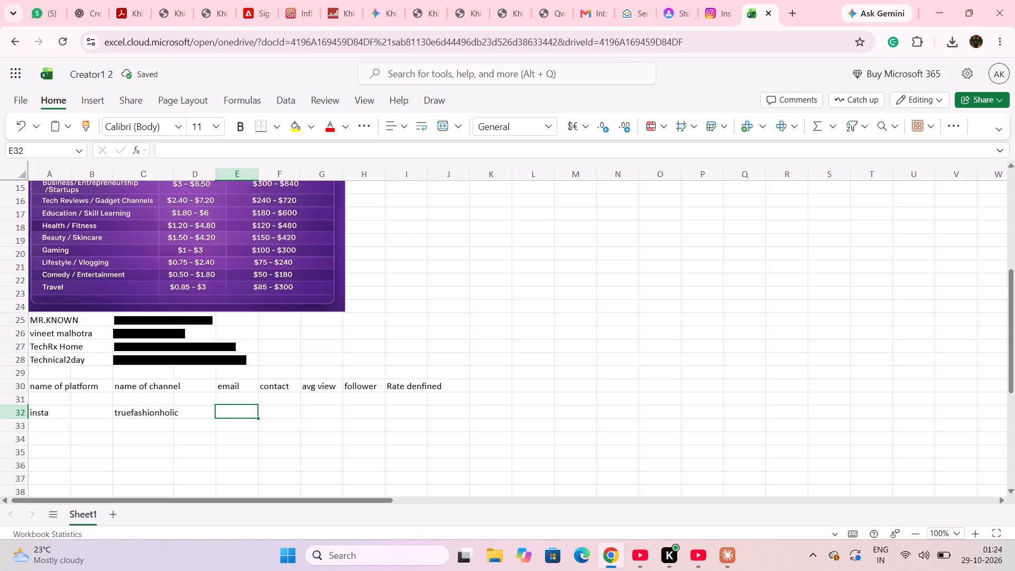
left_click(203, 146)
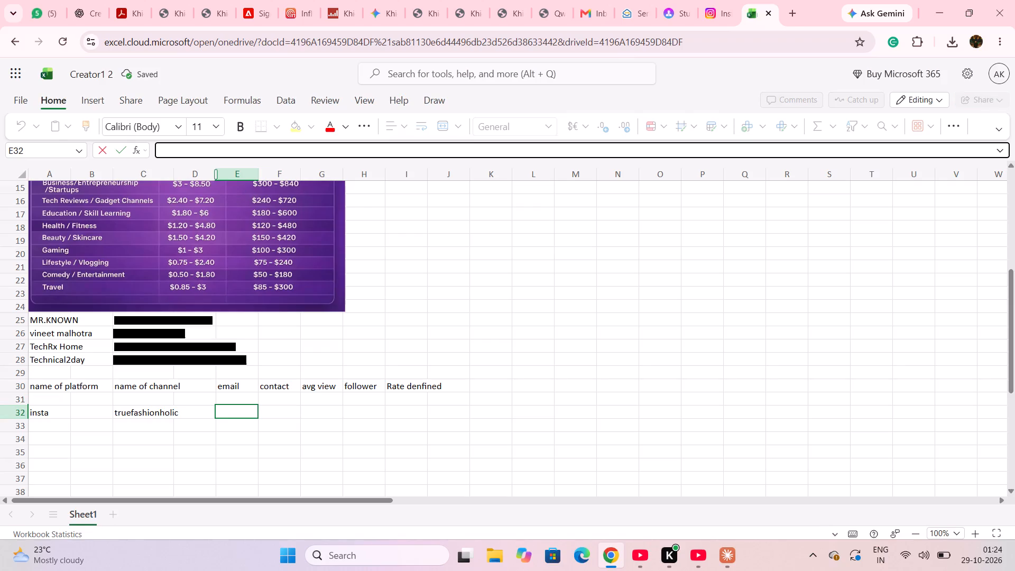
type("make")
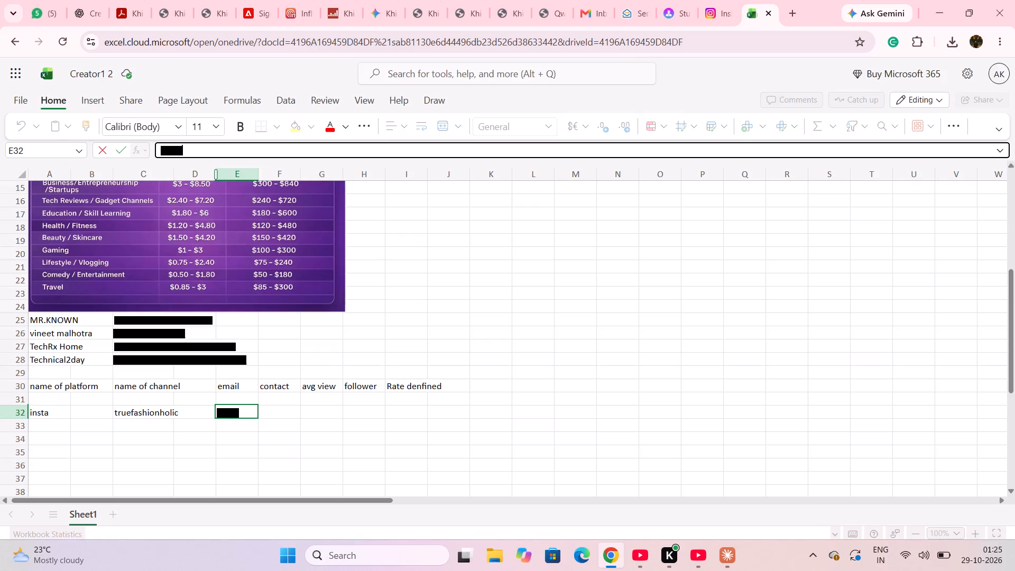
type("u")
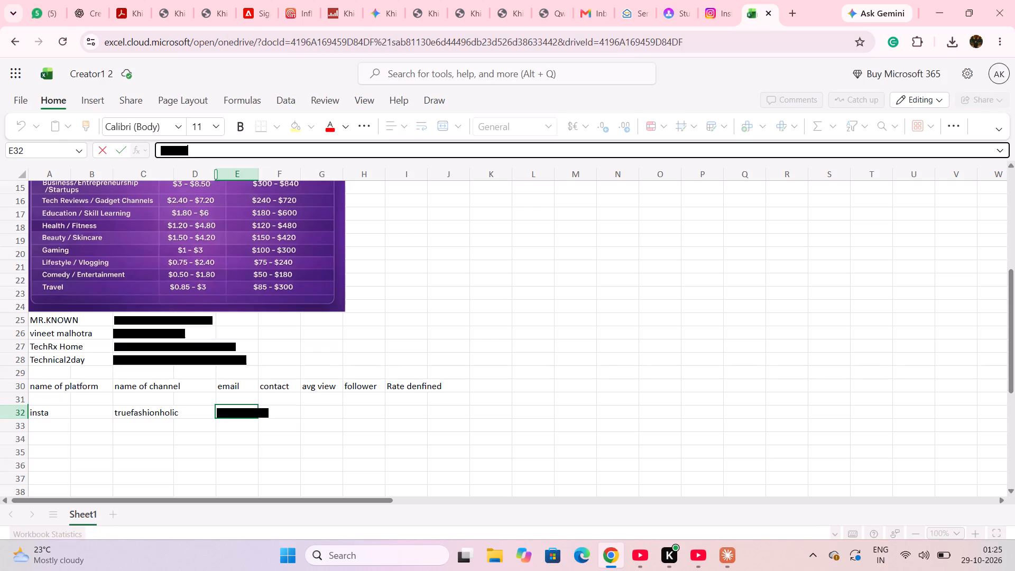
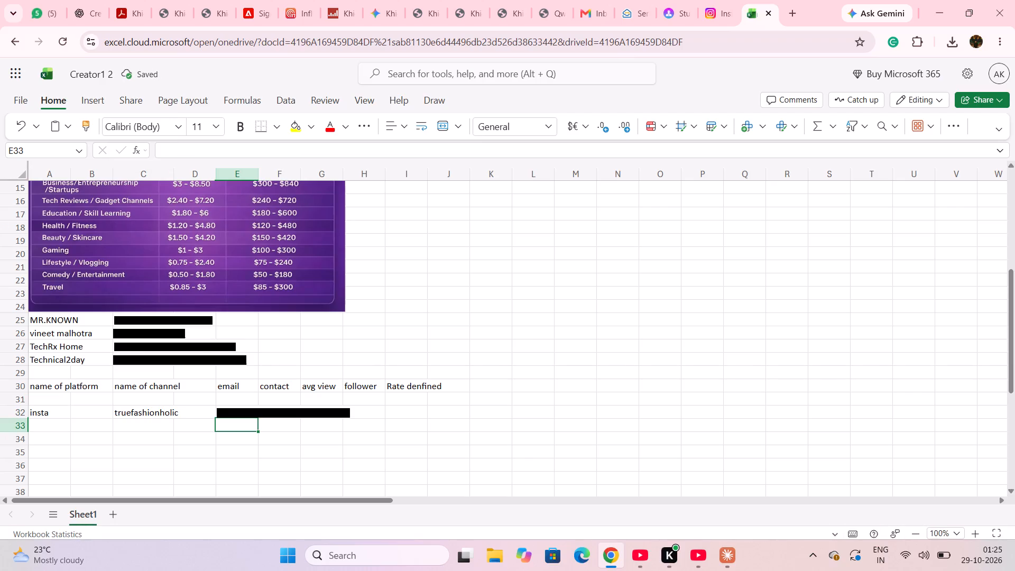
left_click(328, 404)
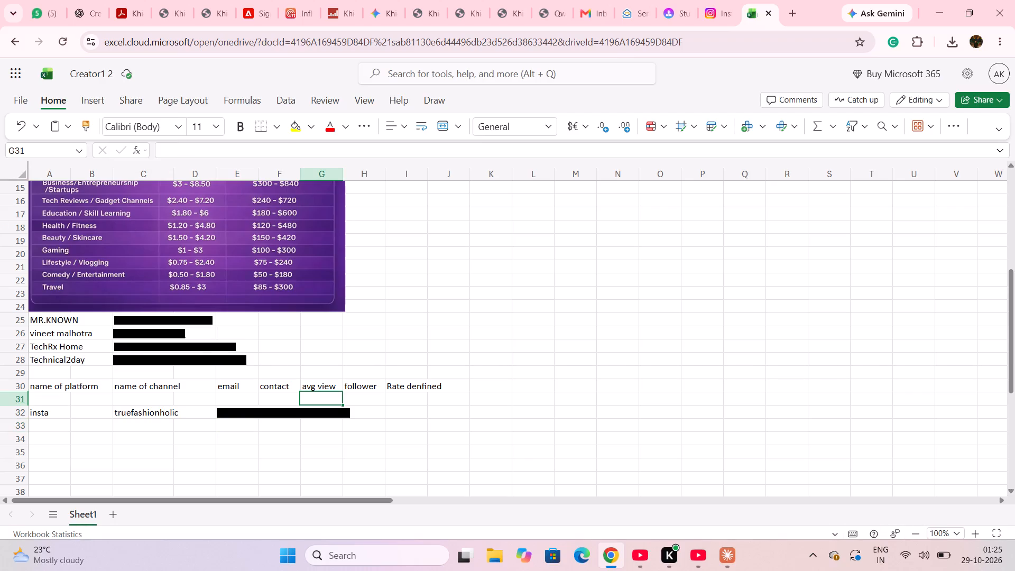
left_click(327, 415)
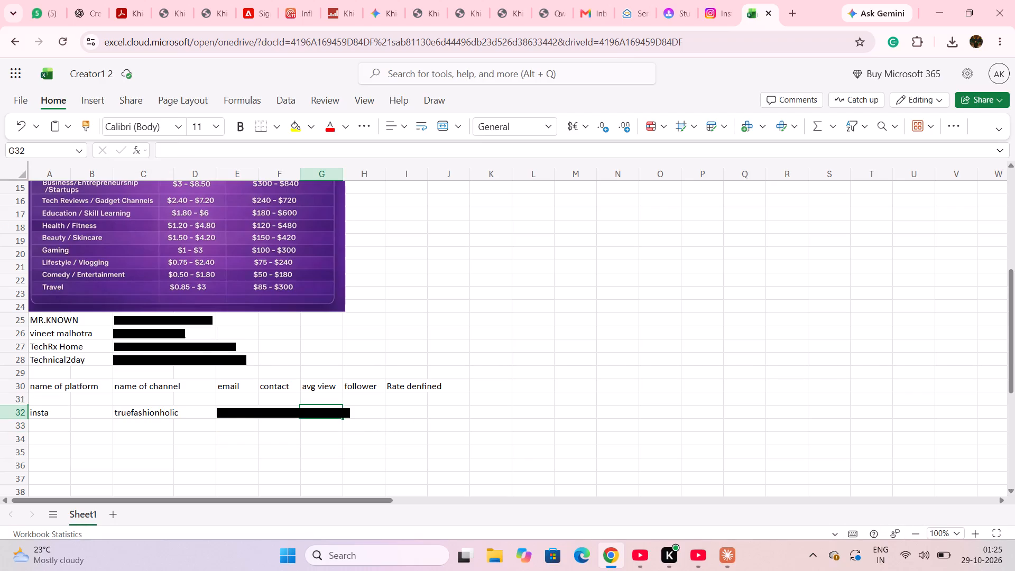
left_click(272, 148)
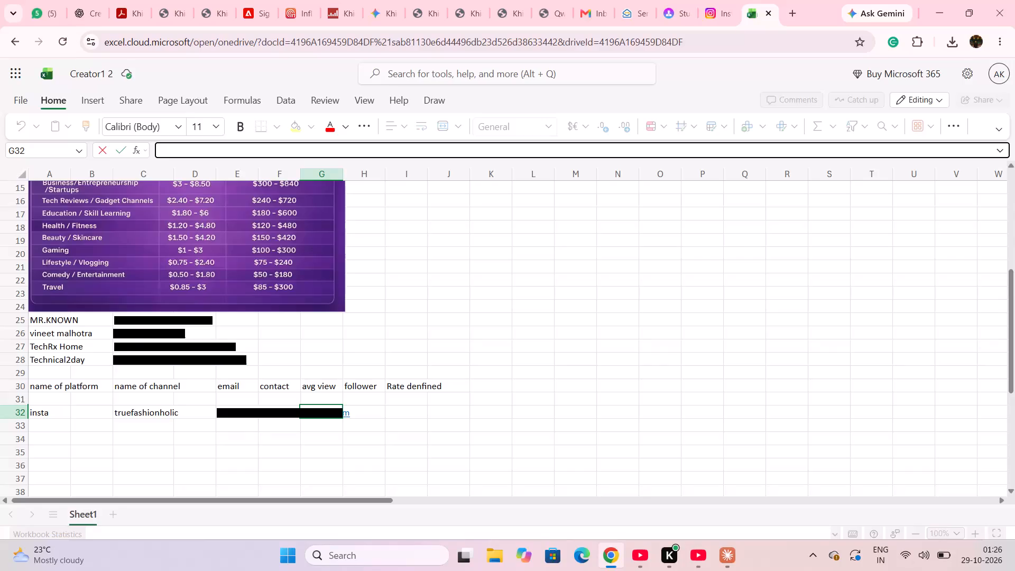
left_click(373, 412)
left_click(322, 149)
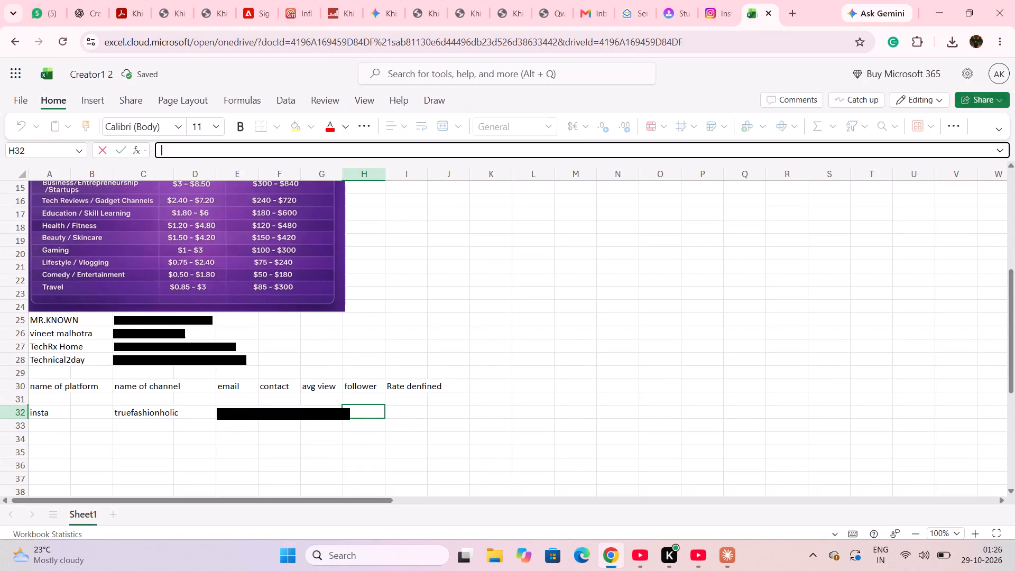
key("shift+exclam")
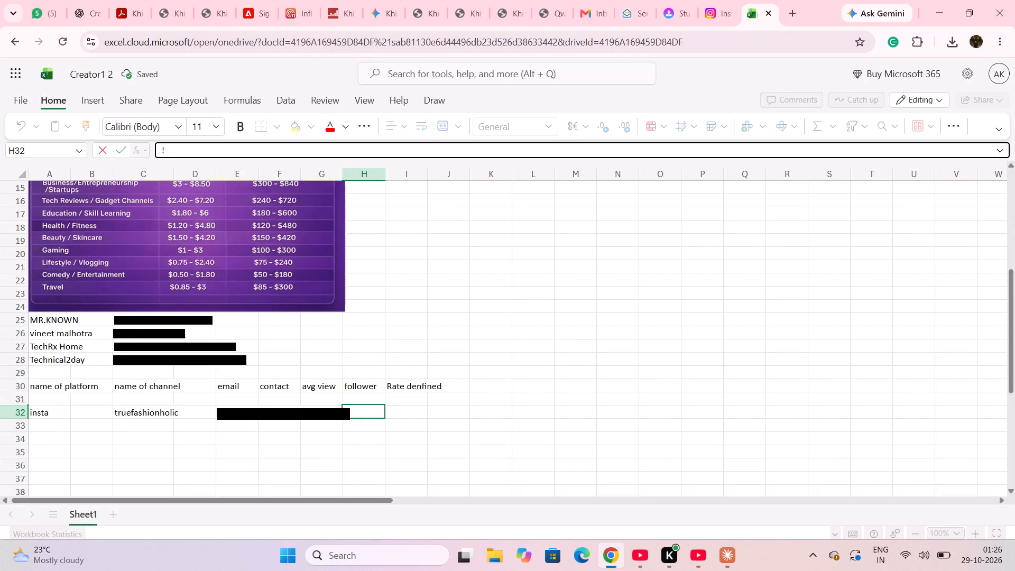
key("BackSpace")
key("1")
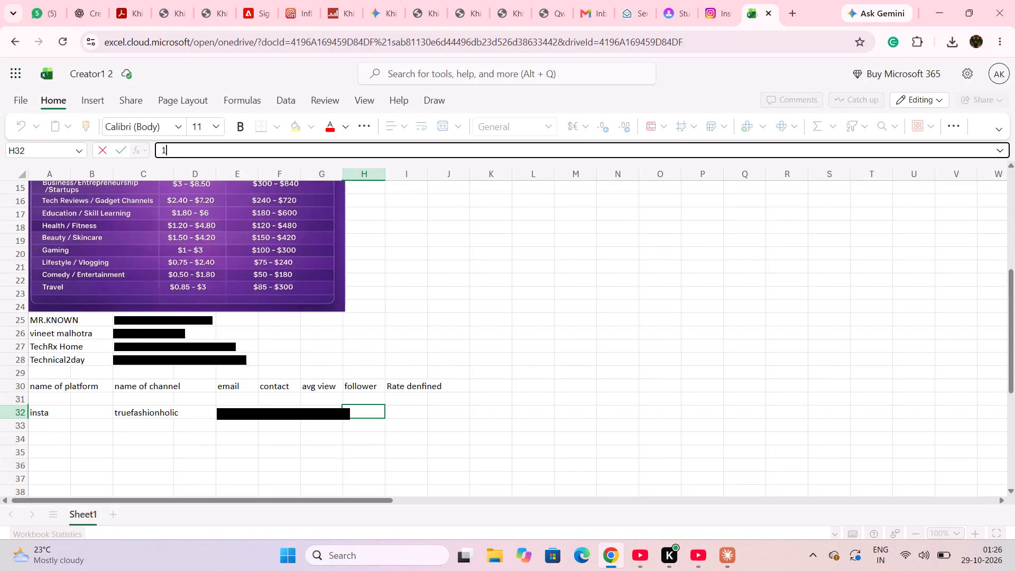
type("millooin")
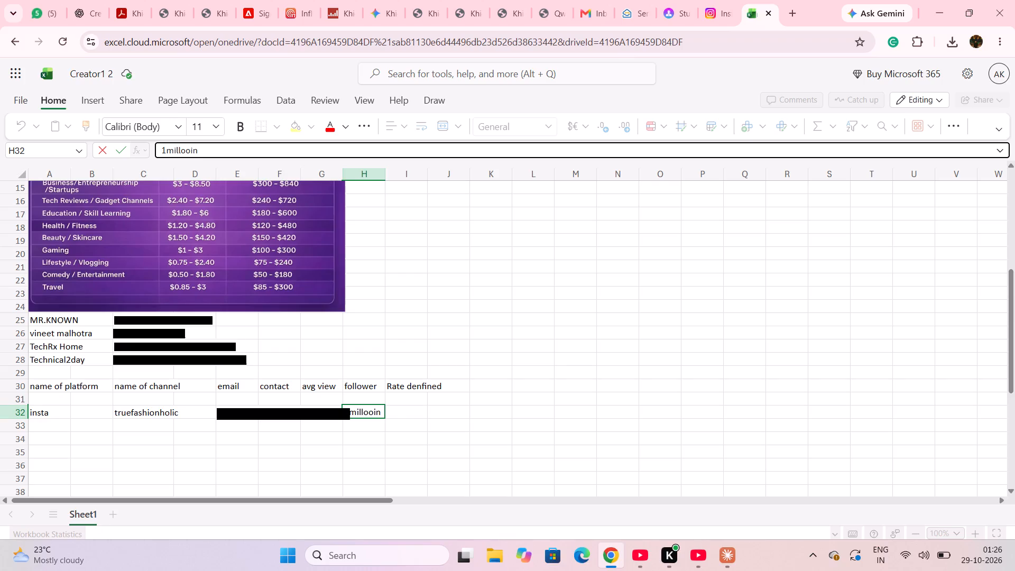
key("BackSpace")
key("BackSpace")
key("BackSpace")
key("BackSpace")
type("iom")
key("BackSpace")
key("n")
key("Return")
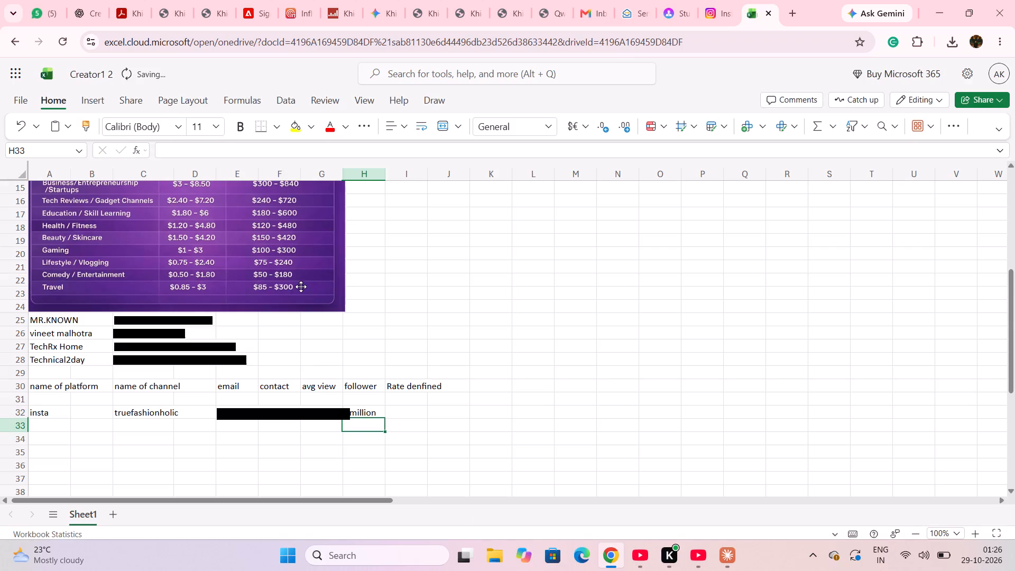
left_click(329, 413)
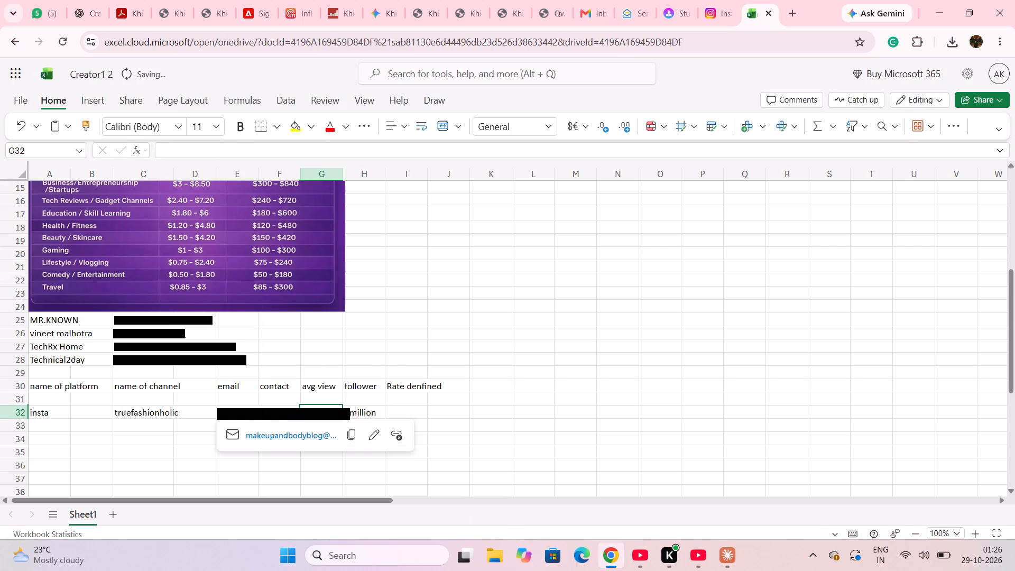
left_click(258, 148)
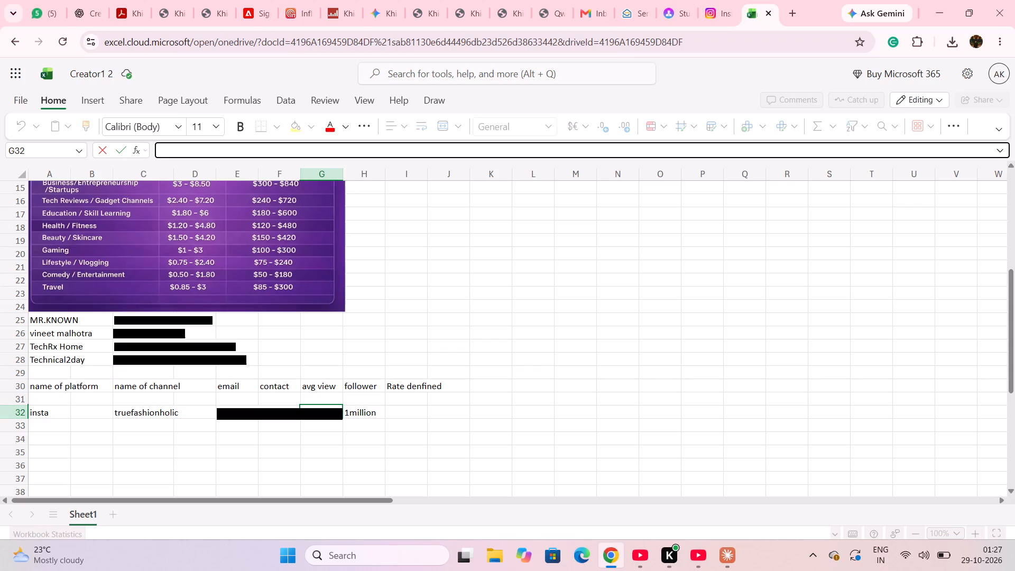
Enter 400k in cell I32 under the Rate denfined heading for the truefashionholic row.
left_click(414, 413)
type("400")
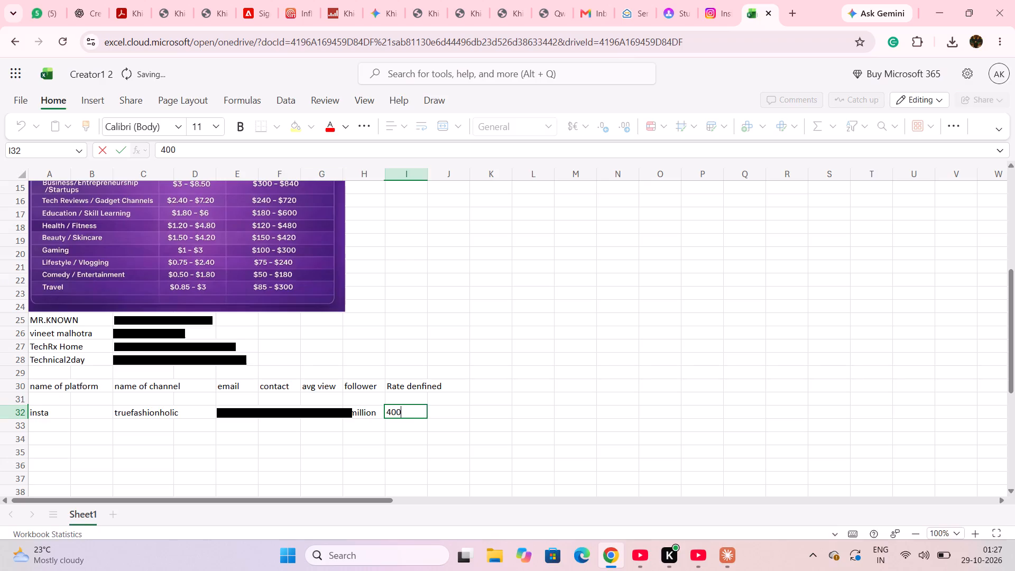
key("k")
key("Return")
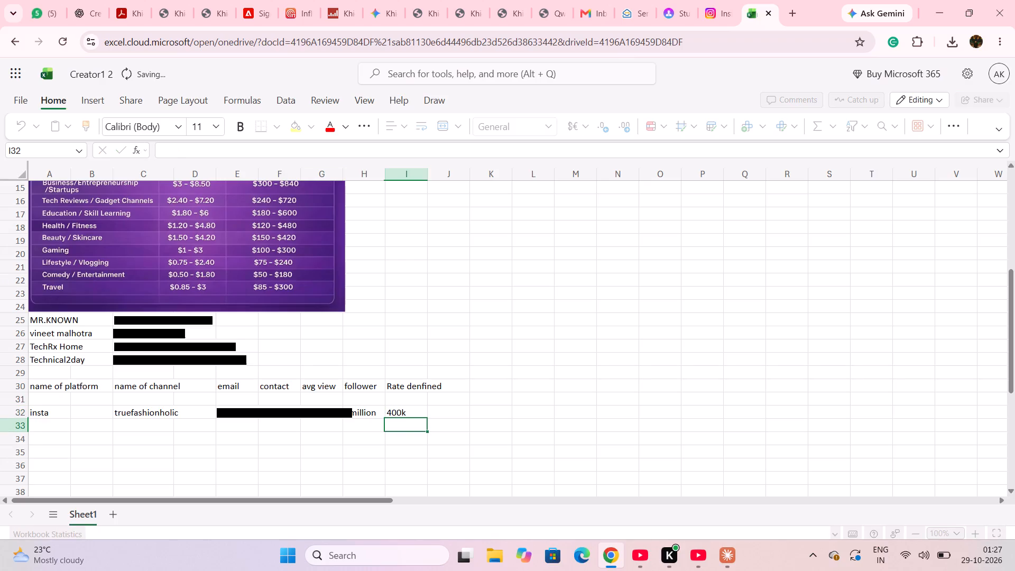
Select cell A33 in the name of platform column to start the next creator row.
left_click(46, 426)
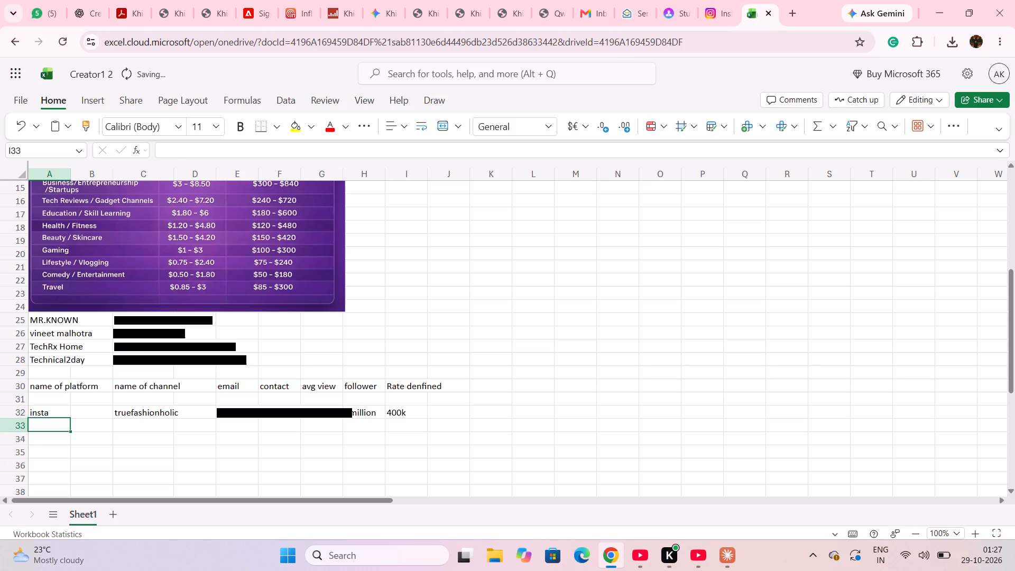
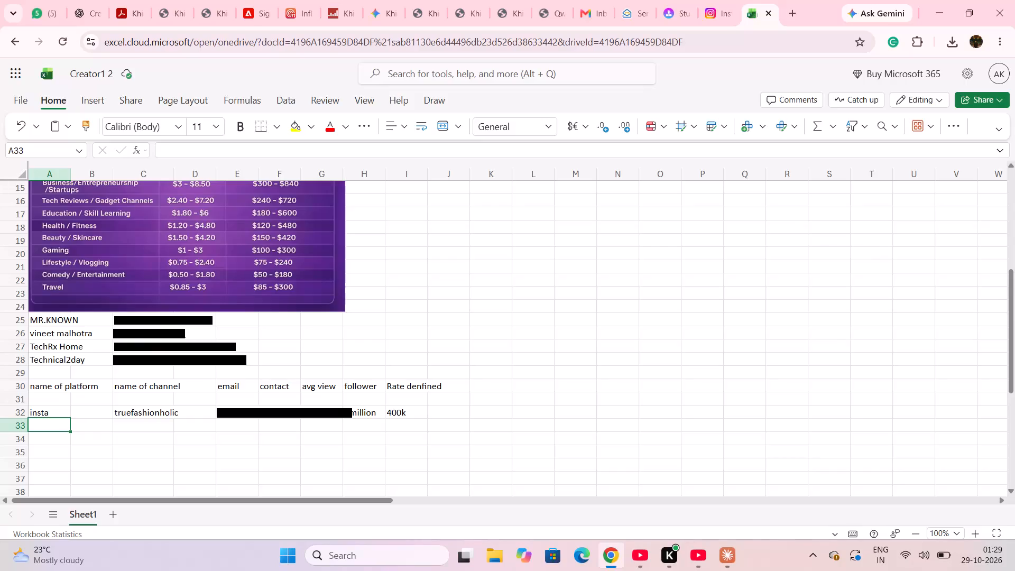
Enter "insta and yt" as the name of platform in cell A33.
left_click(53, 422)
type("insta")
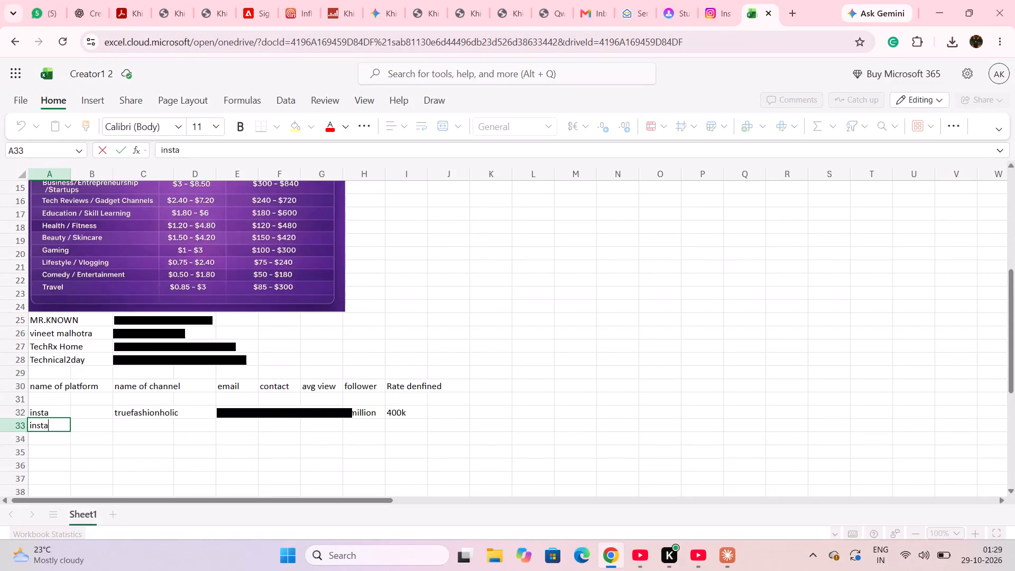
key("space")
type("and")
key("space")
key("y")
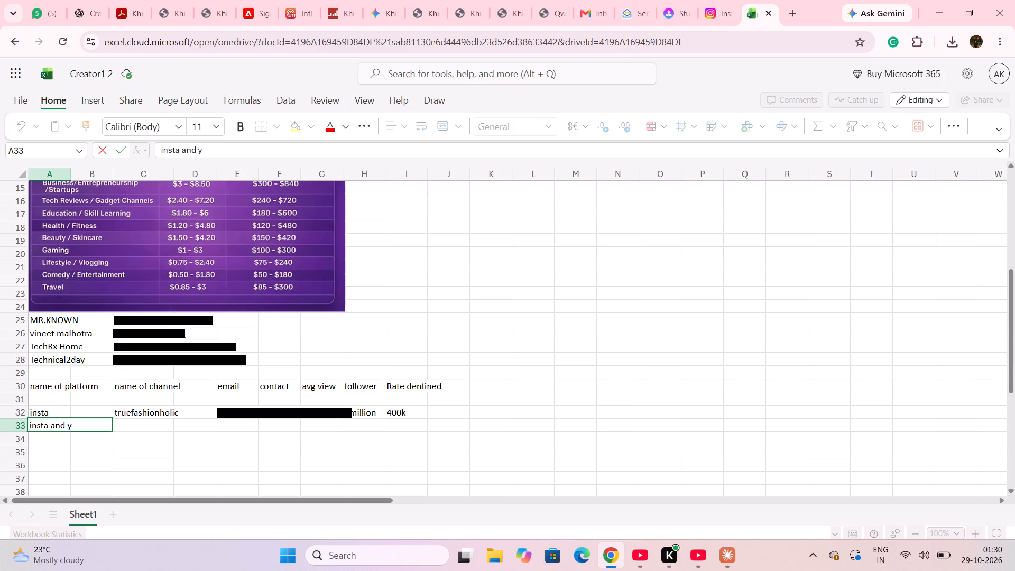
key("t")
key("Return")
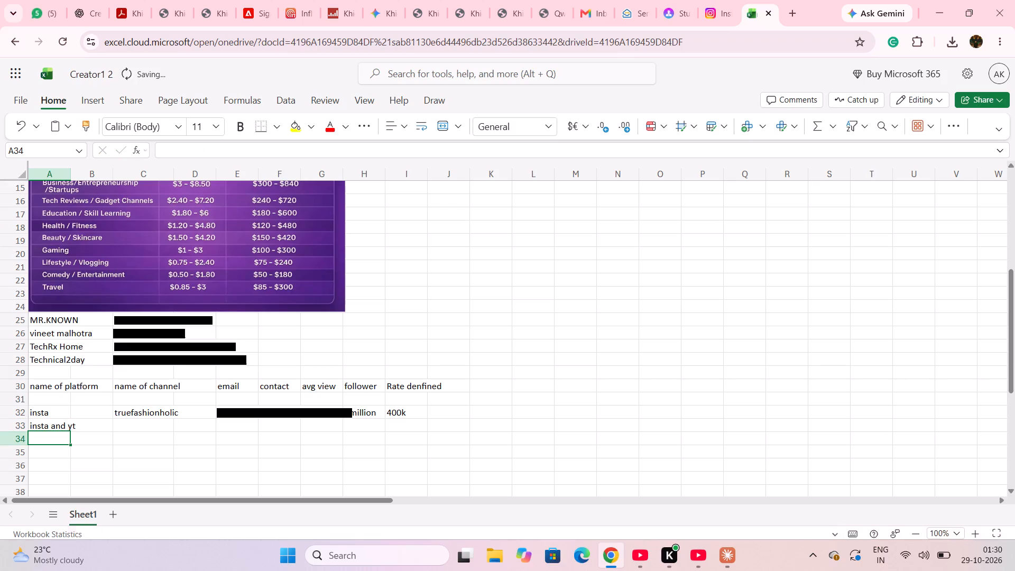
Enter "Technojoy Logy" as the name of channel in cell C33 of the insta and yt row.
left_click(131, 427)
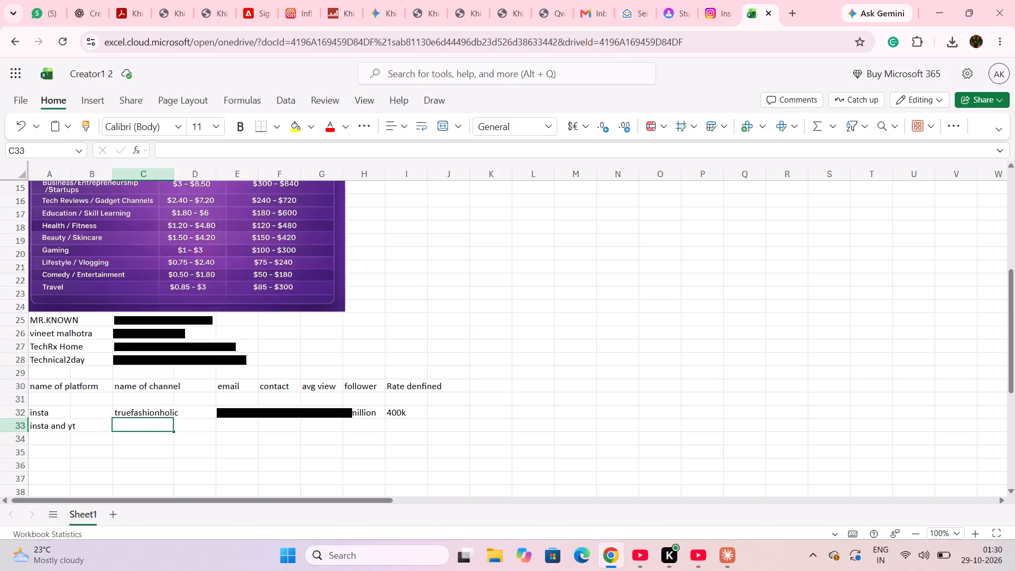
key("shift+t")
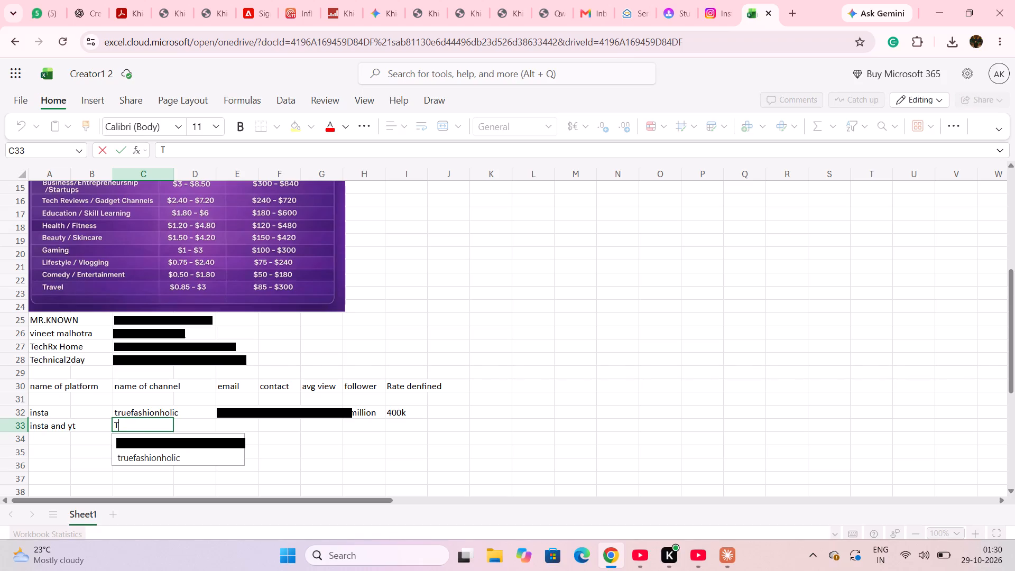
type("ech")
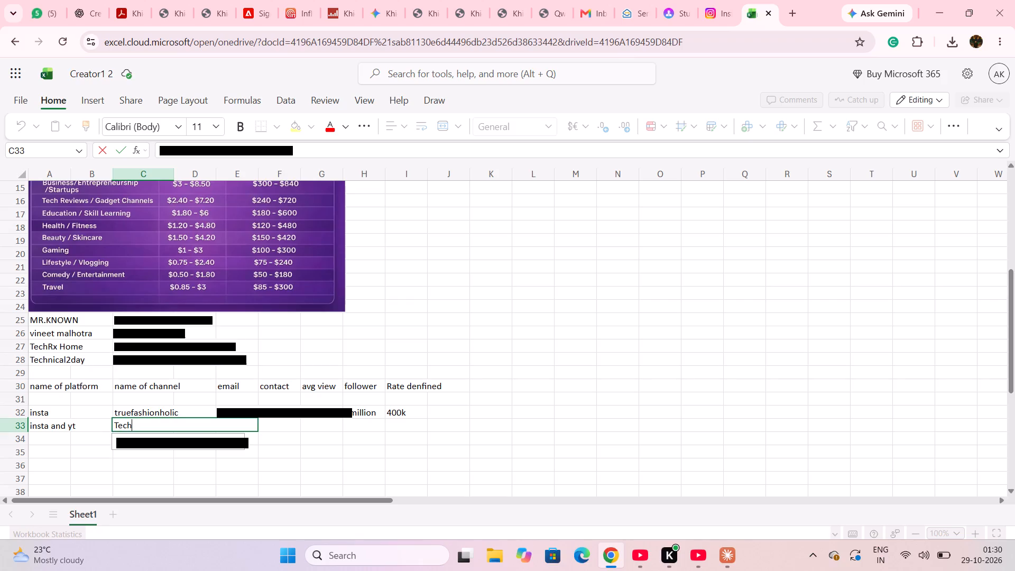
type("nojoy")
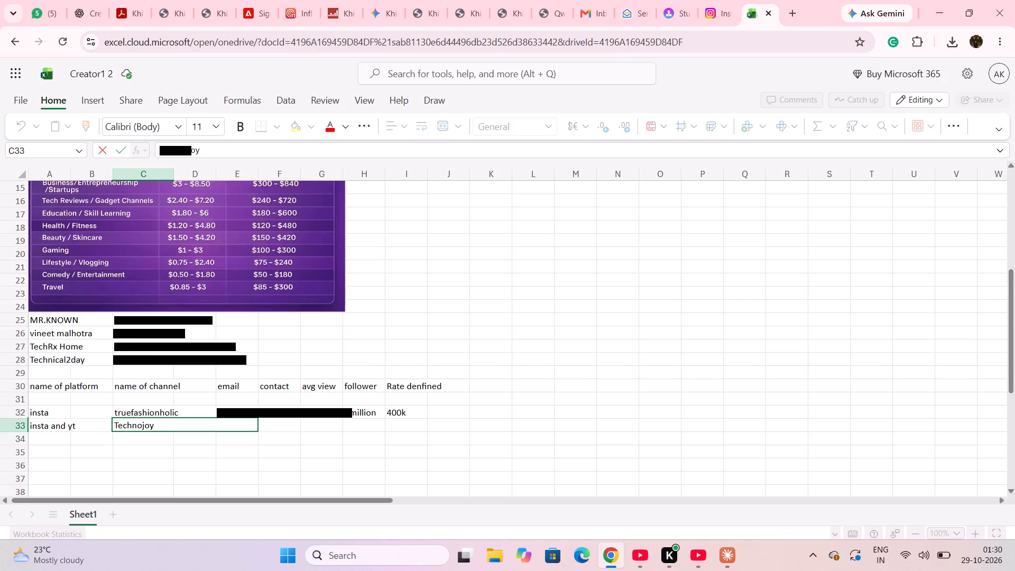
key("space")
key("shift+l")
type("ogyu")
key("BackSpace")
key("Return")
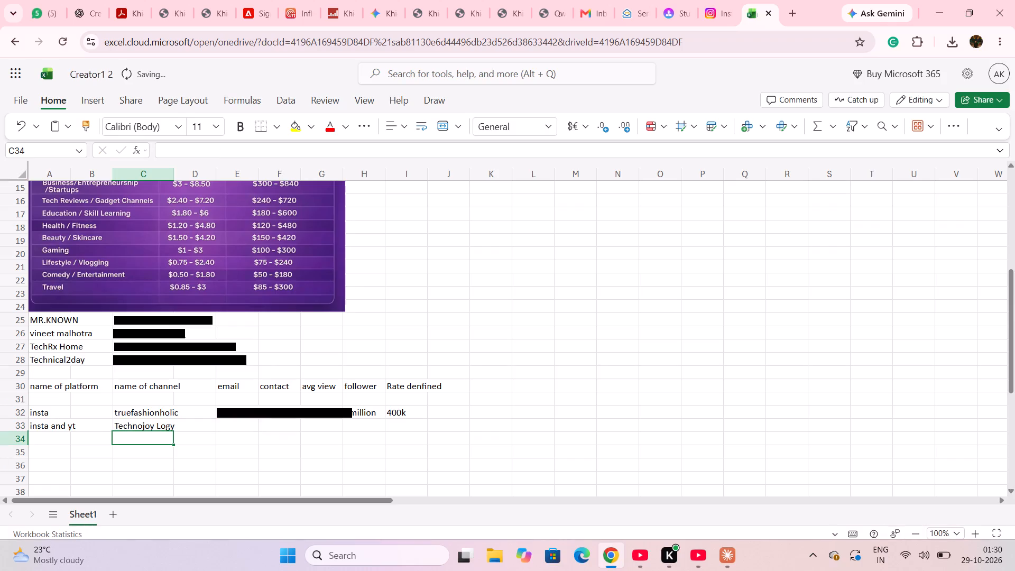
Select the email cell E33 in the Technojoy Logy row.
left_click(252, 426)
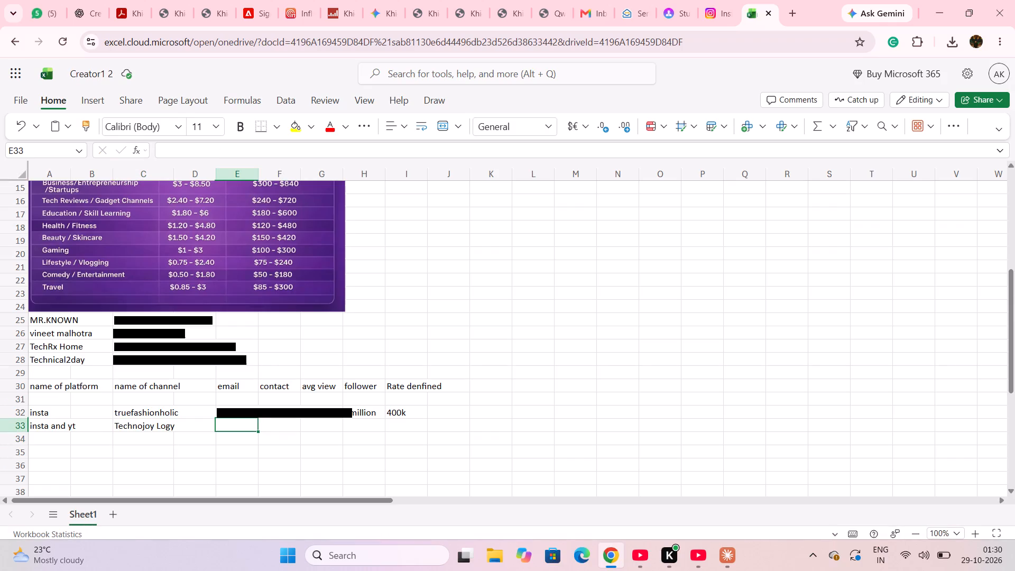
Enter the creator's email address in cell E33 of the Technojoy Logy row.
left_click(244, 149)
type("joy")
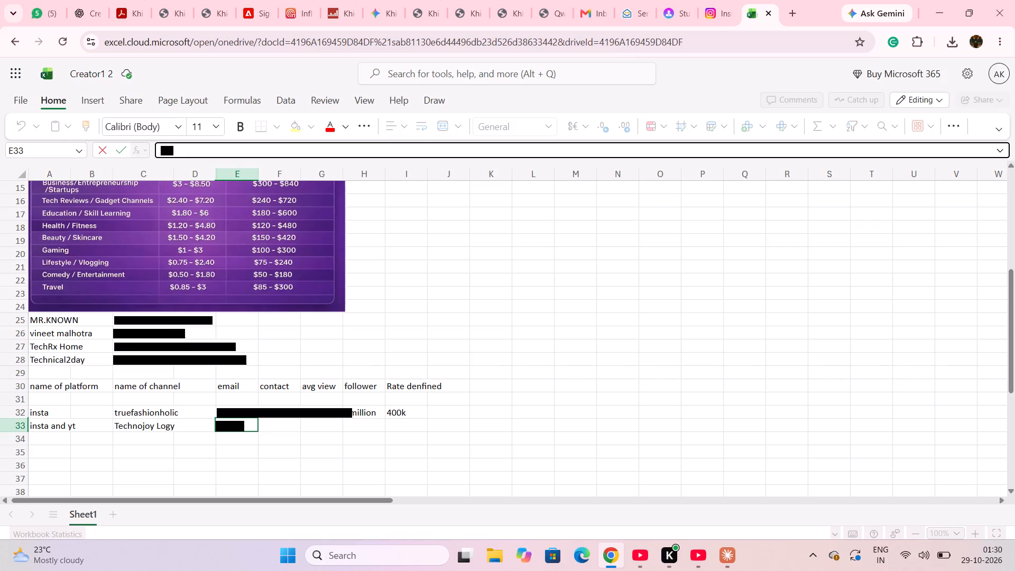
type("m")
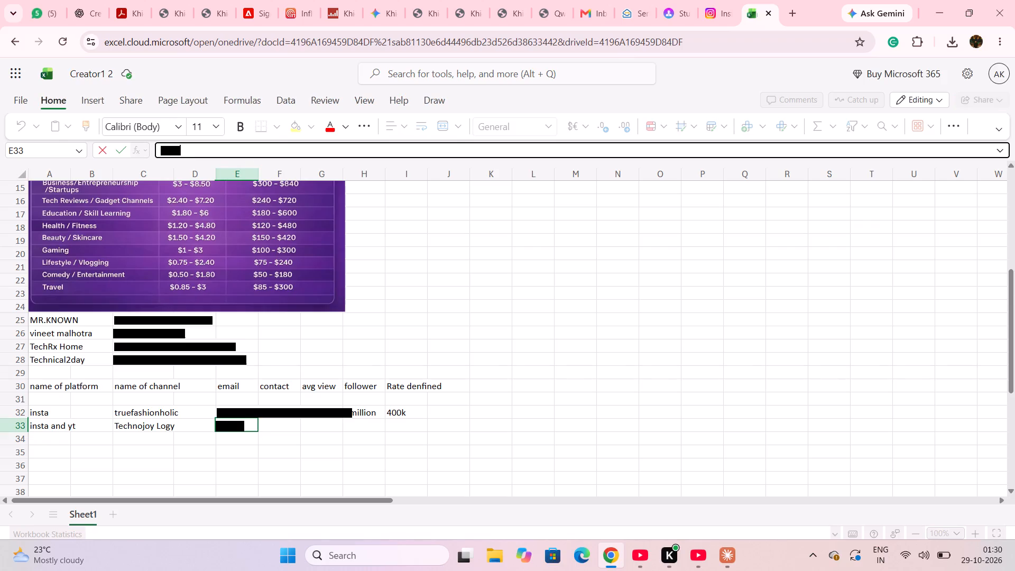
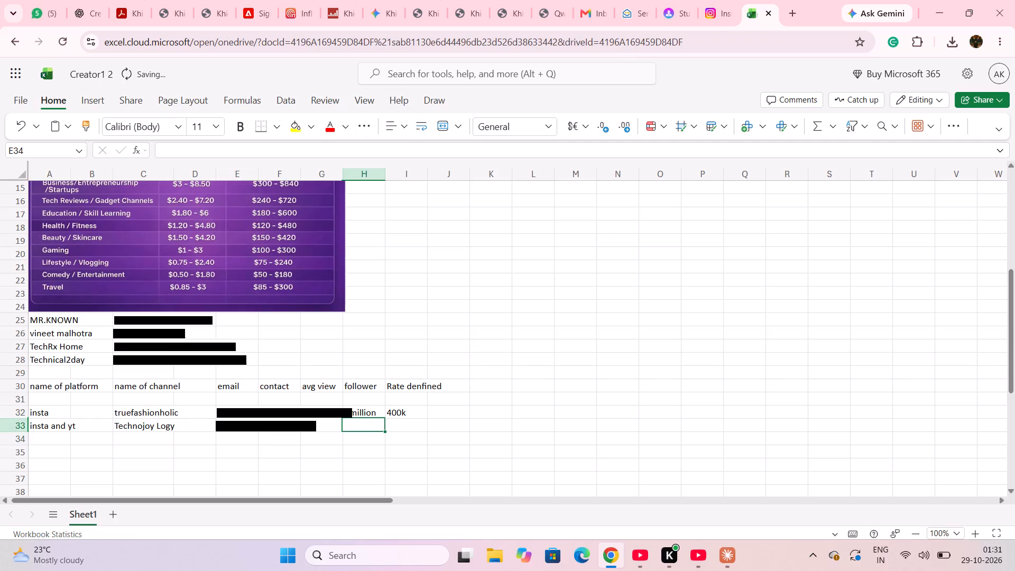
Enter "56.3k yt" as the follower count in cell H33 of the Technojoy Logy row.
left_click(298, 150)
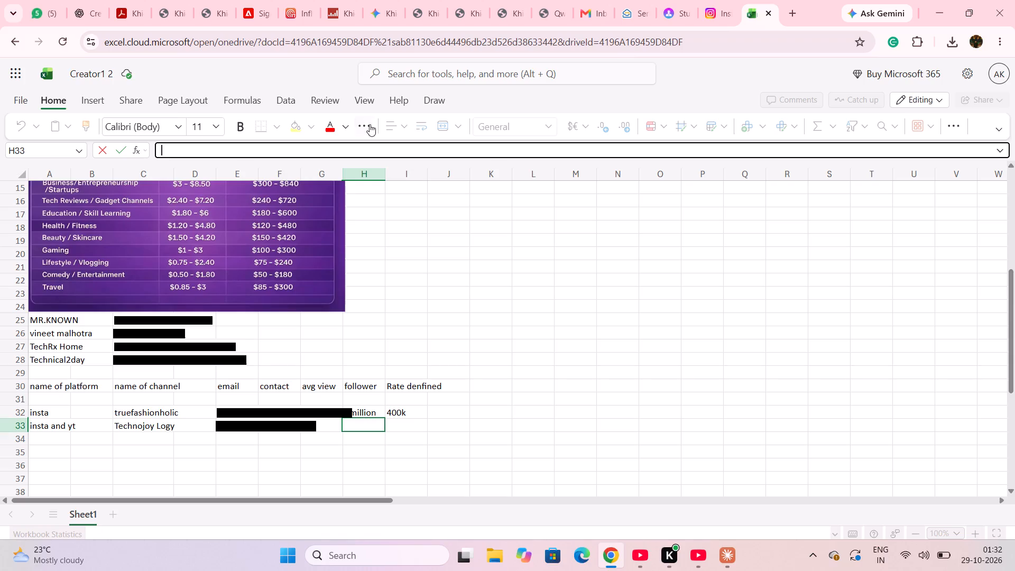
left_click(338, 148)
type("56")
key("period")
key("3")
key("k")
type("yt")
key("BackSpace")
key("BackSpace")
key("space")
type("yt")
key("Return")
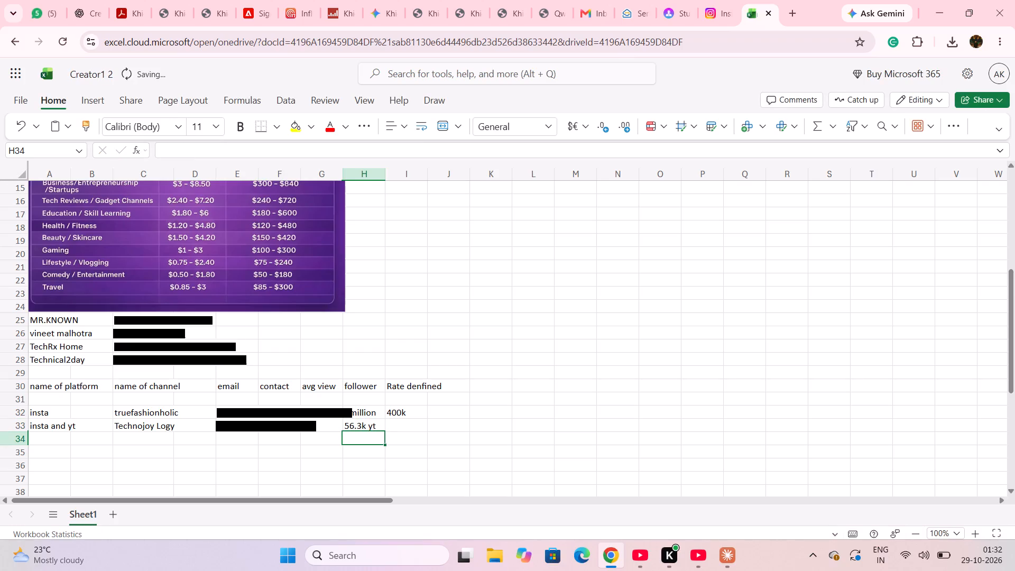
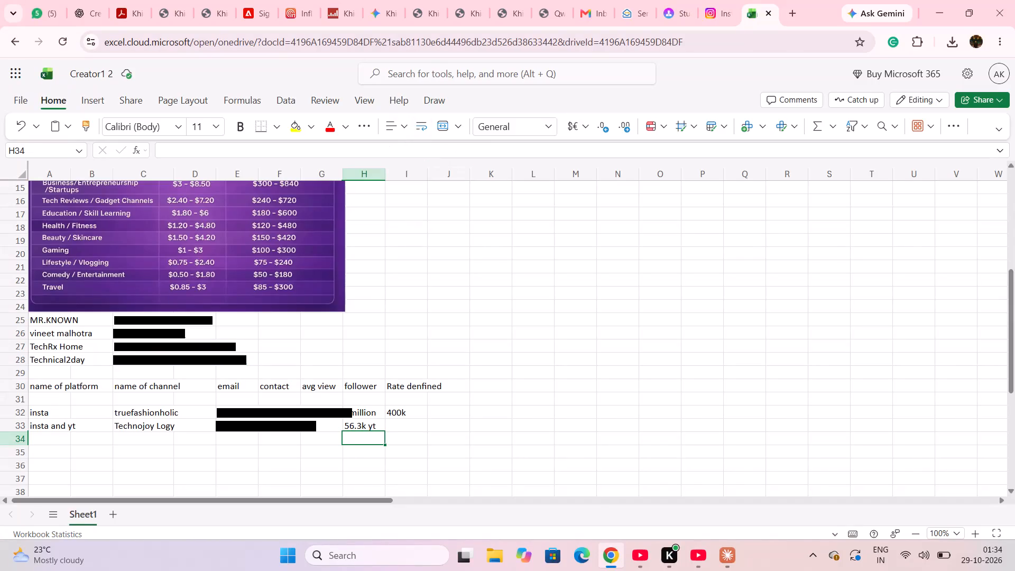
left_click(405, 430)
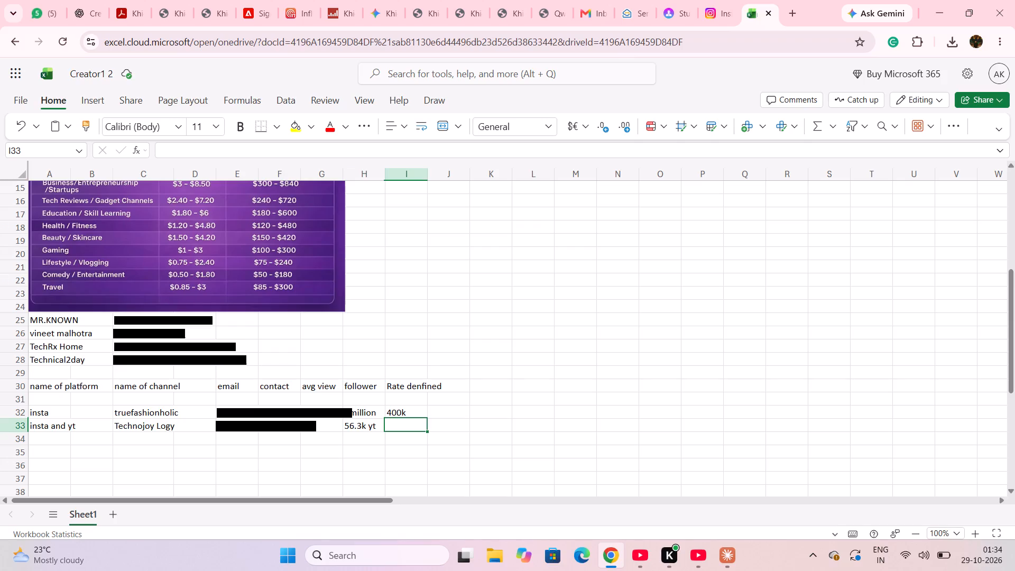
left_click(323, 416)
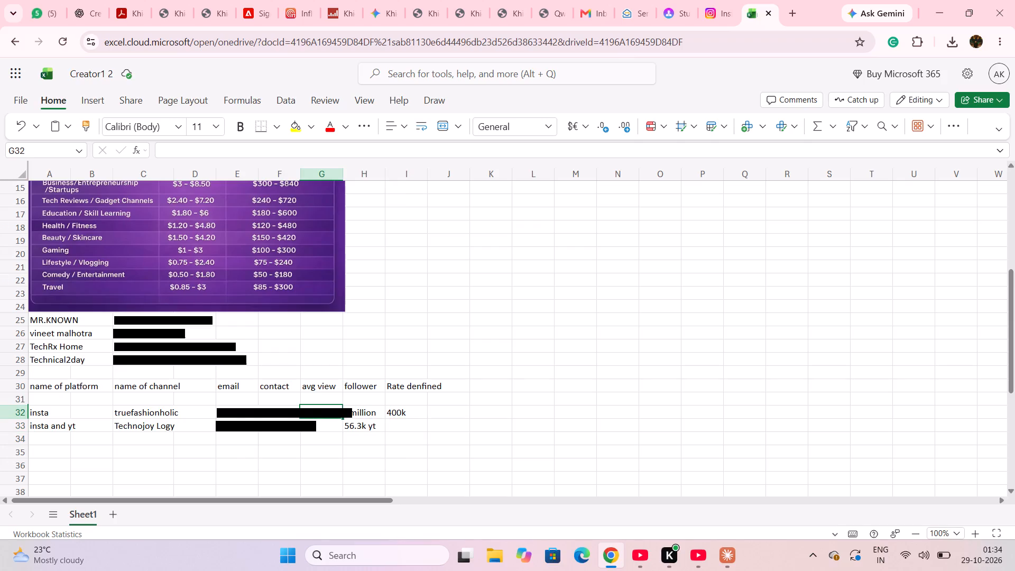
Clear the "Rate denfined" header text from cell I30 of the creator table.
left_click(399, 383)
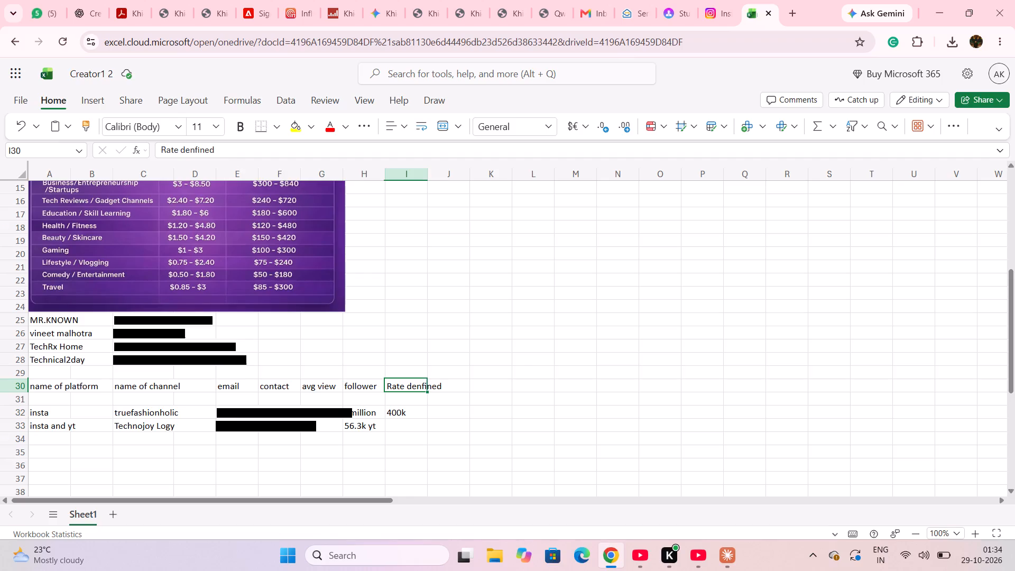
left_click(224, 153)
key("BackSpace")
key("BackSpace")
key("BackSpace")
key("BackSpace")
key("BackSpace")
key("BackSpace")
key("BackSpace")
key("BackSpace")
key("BackSpace")
key("BackSpace")
key("BackSpace")
key("BackSpace")
key("BackSpace")
key("BackSpace")
key("BackSpace")
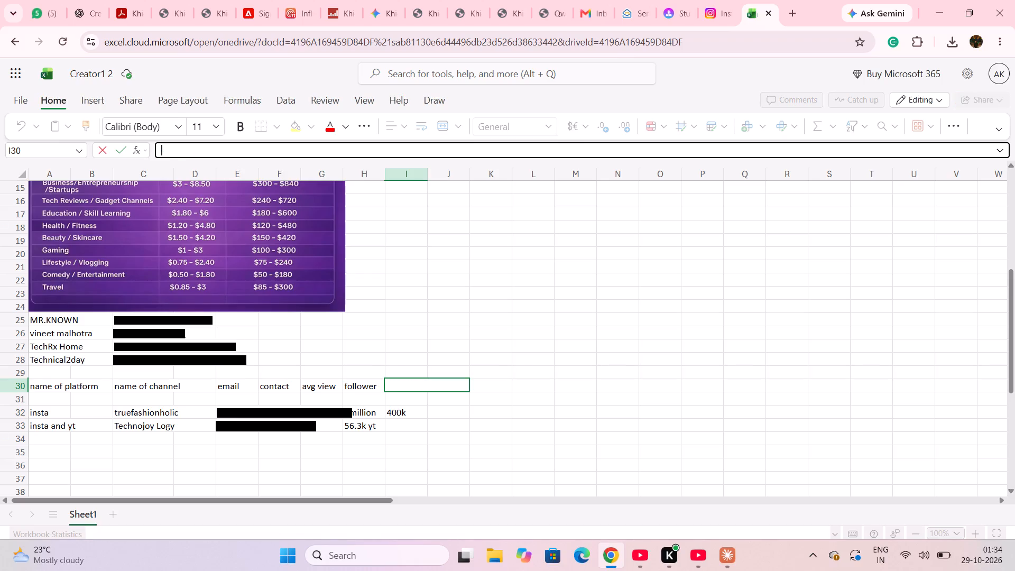
left_click(496, 380)
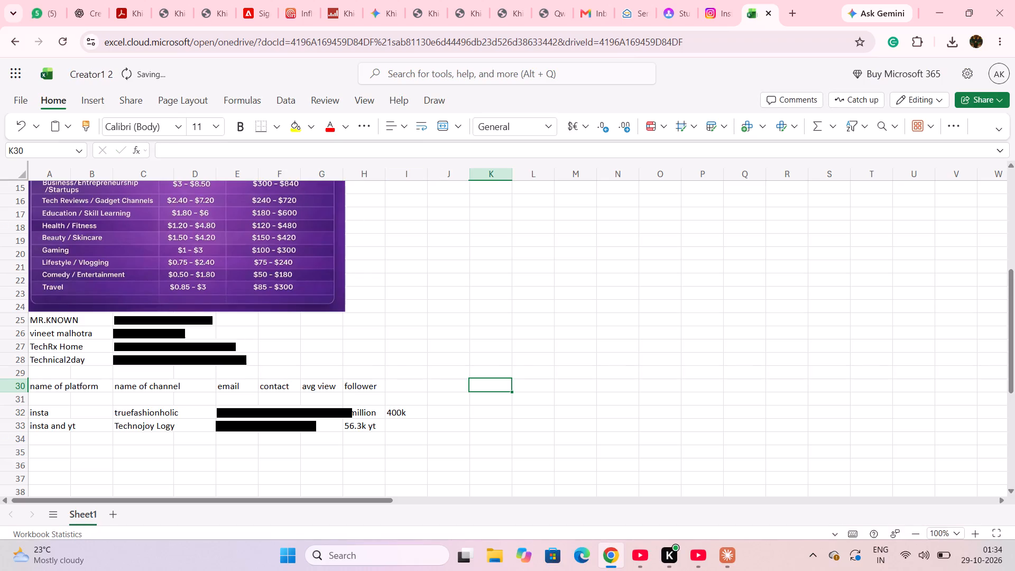
Select the empty cell I33 in the Technojoy Logy row, beside its follower count.
left_click(403, 427)
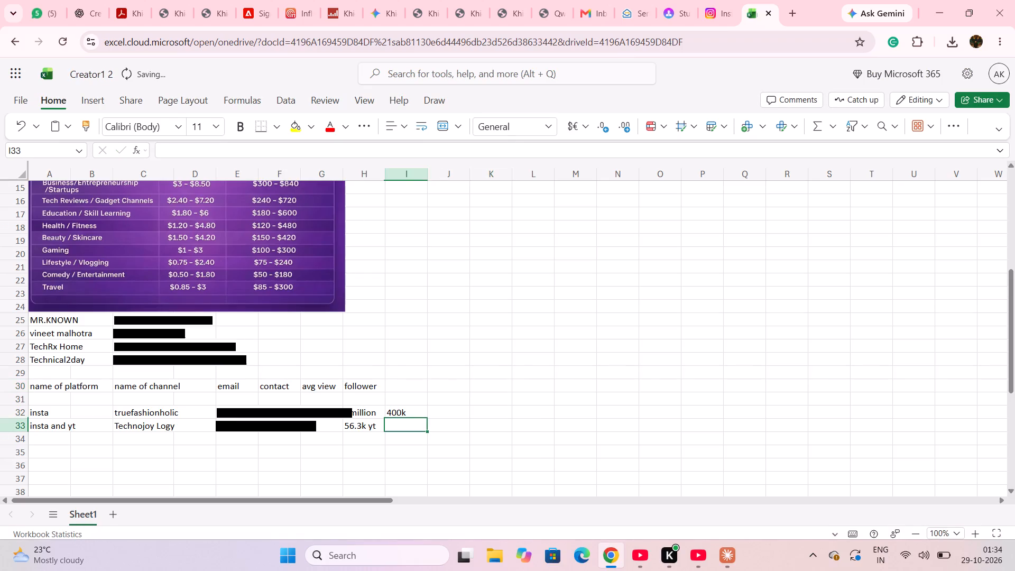
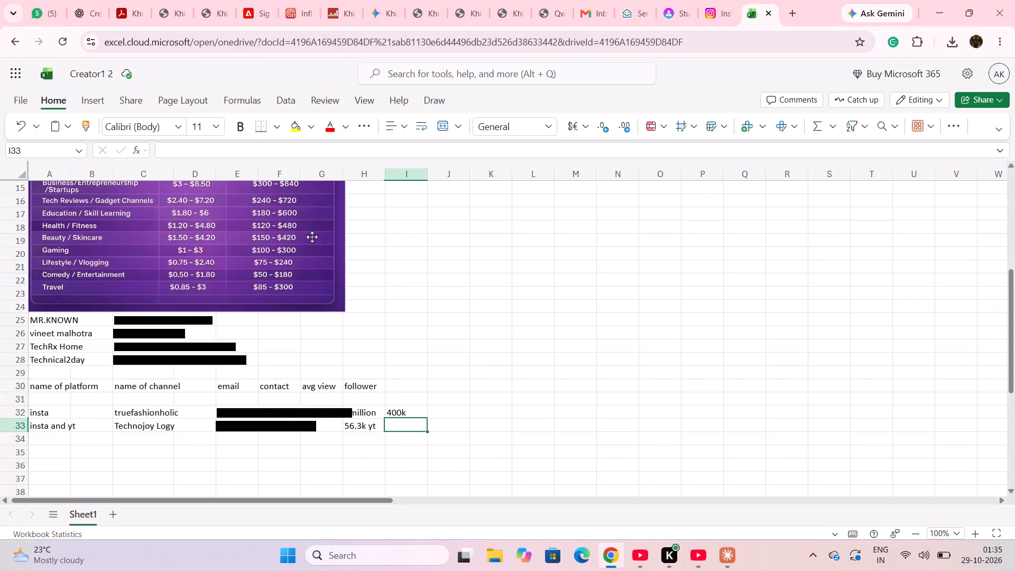
Switch to Social Blade and search its YouTube creators for "Technojoy Logy".
left_click(356, 0)
scroll(440, 244, "up", 8)
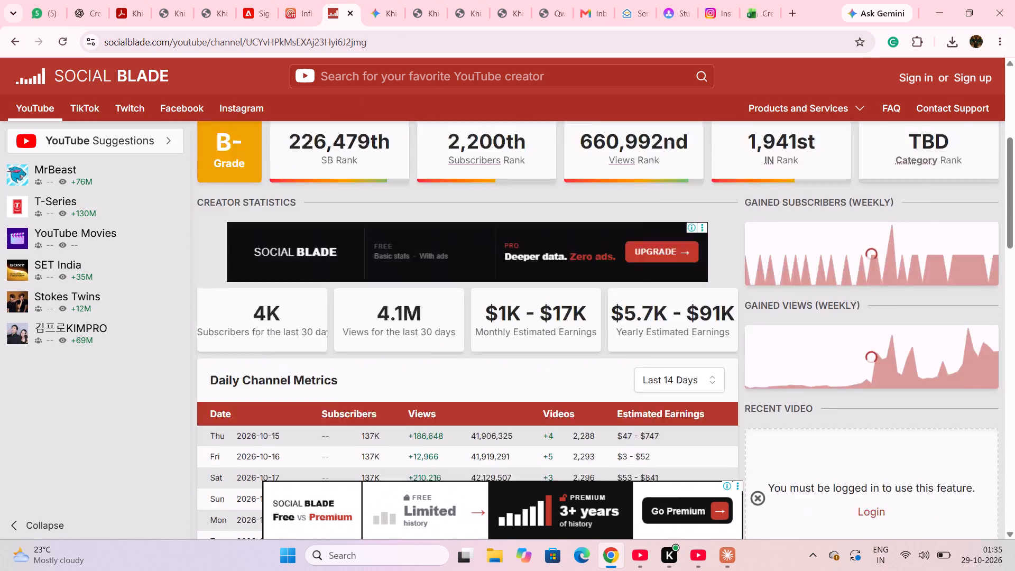
left_click(456, 72)
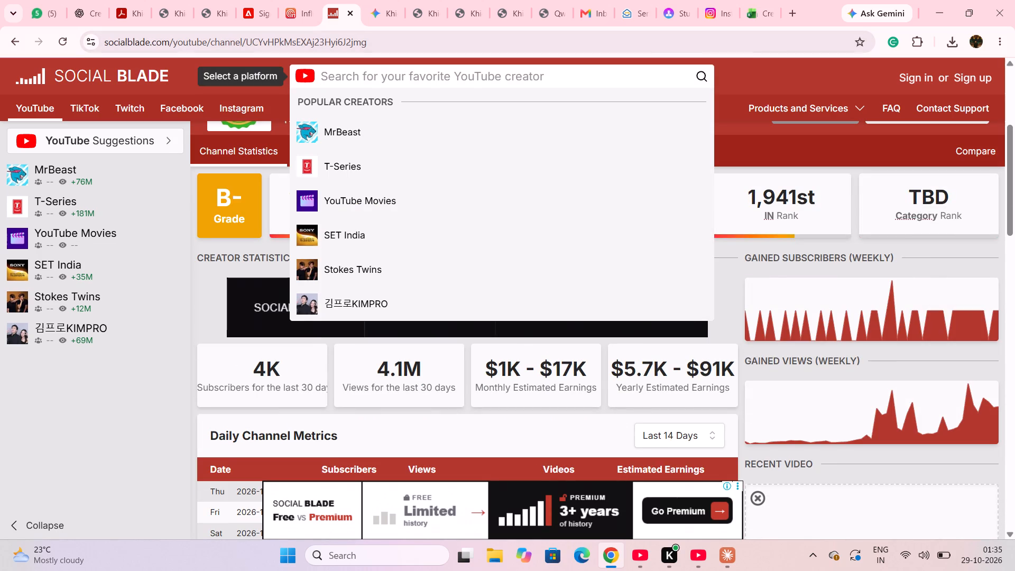
key("shift+t")
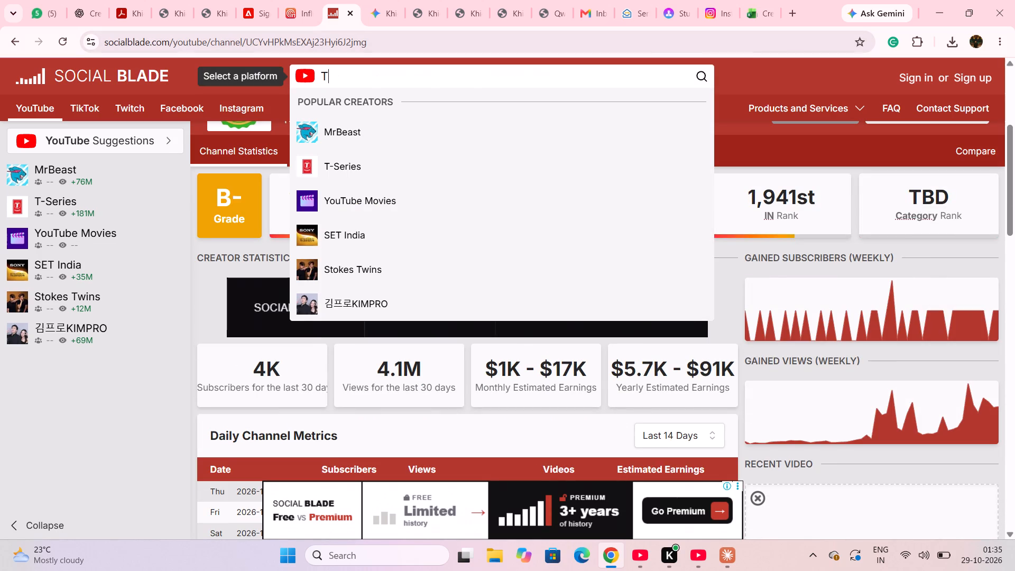
type("ech")
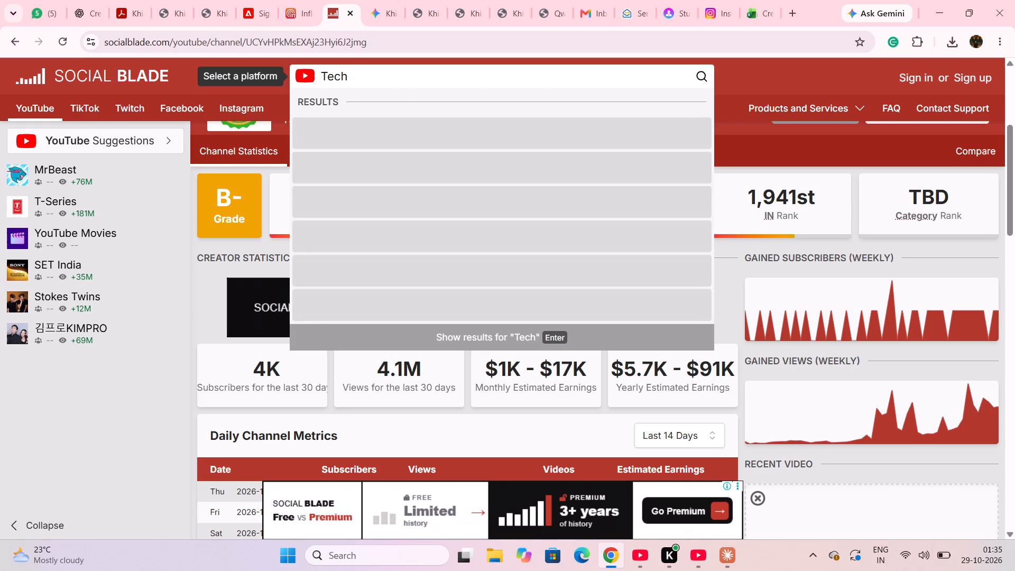
type("no")
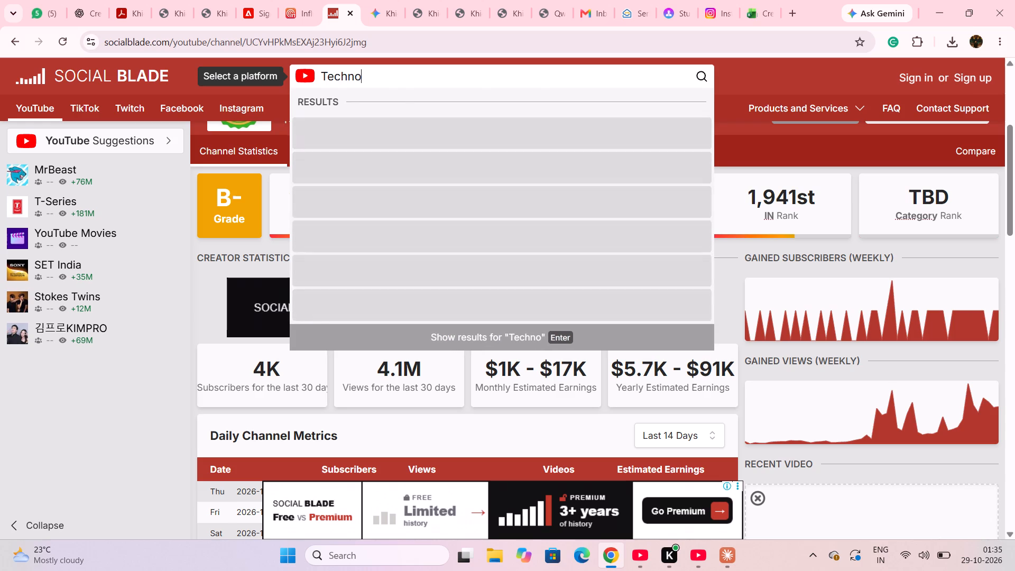
type("joy")
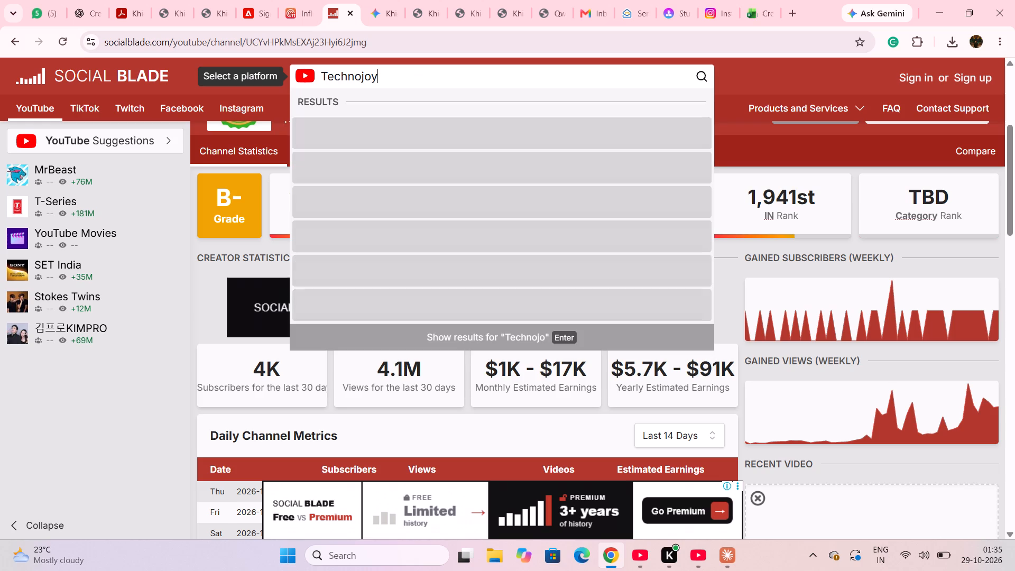
key("space")
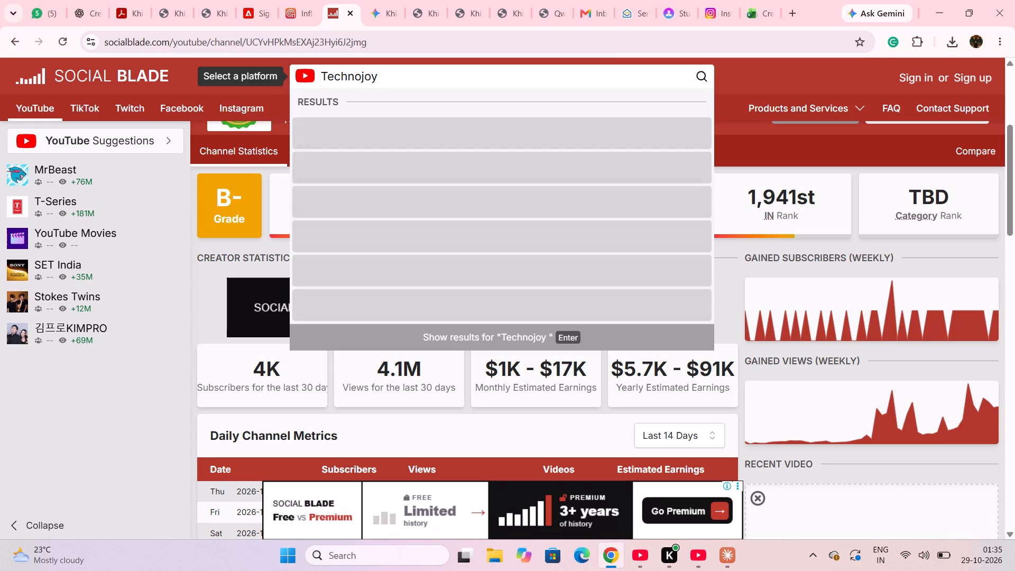
type("Lo")
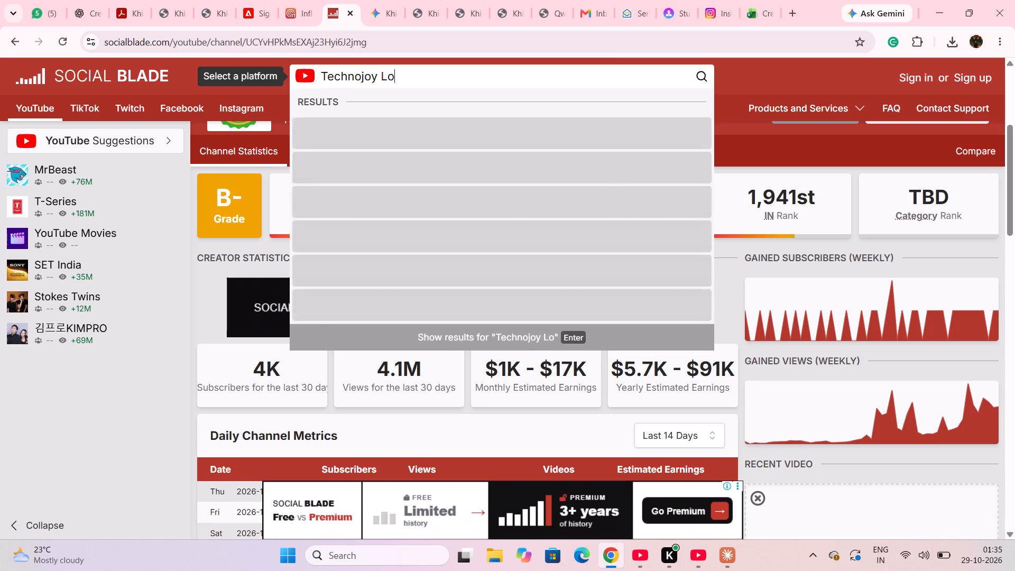
type("gy")
key("Return")
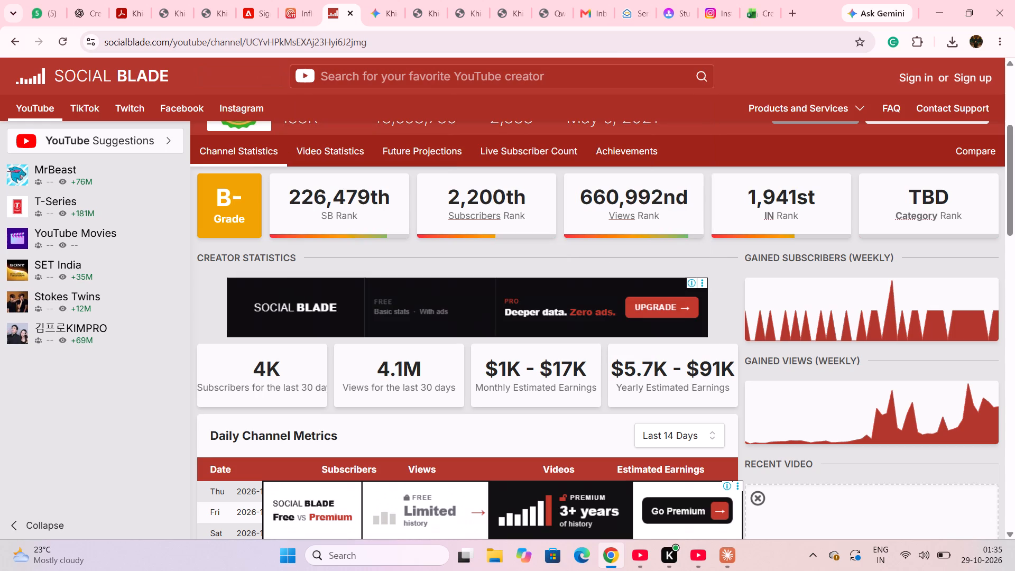
scroll(560, 137, "up", 6)
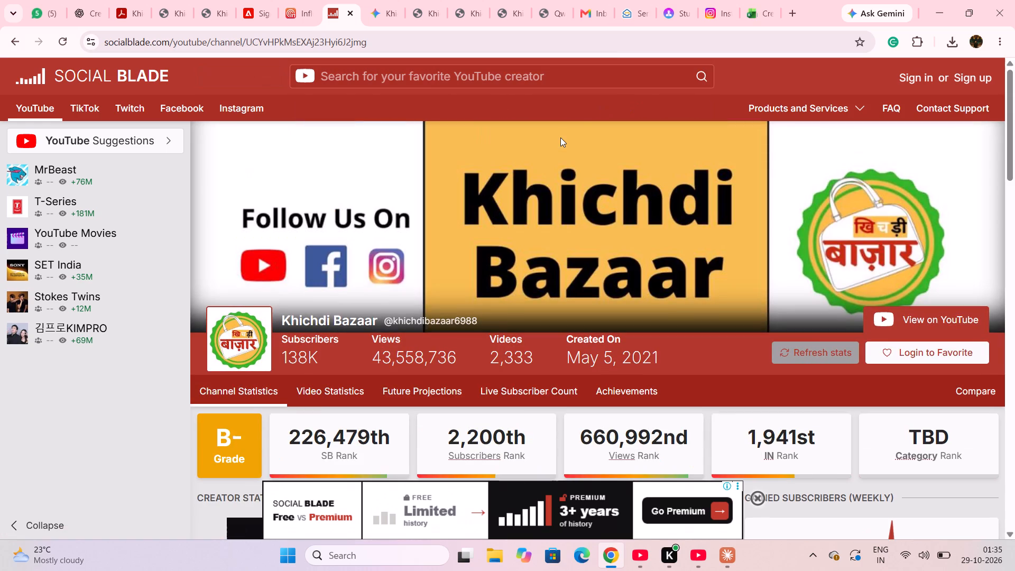
left_click(486, 65)
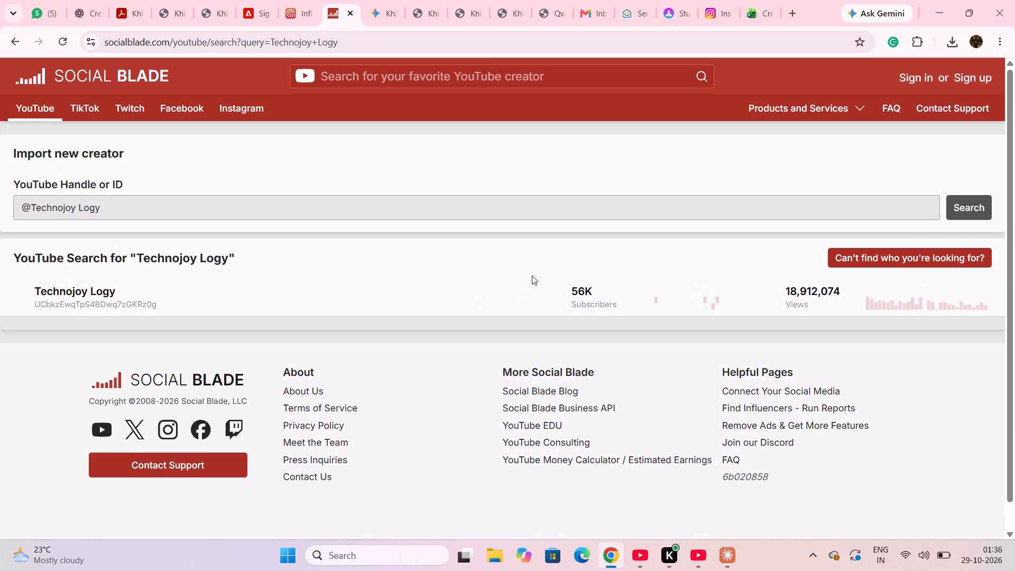
scroll(519, 328, "up", 1)
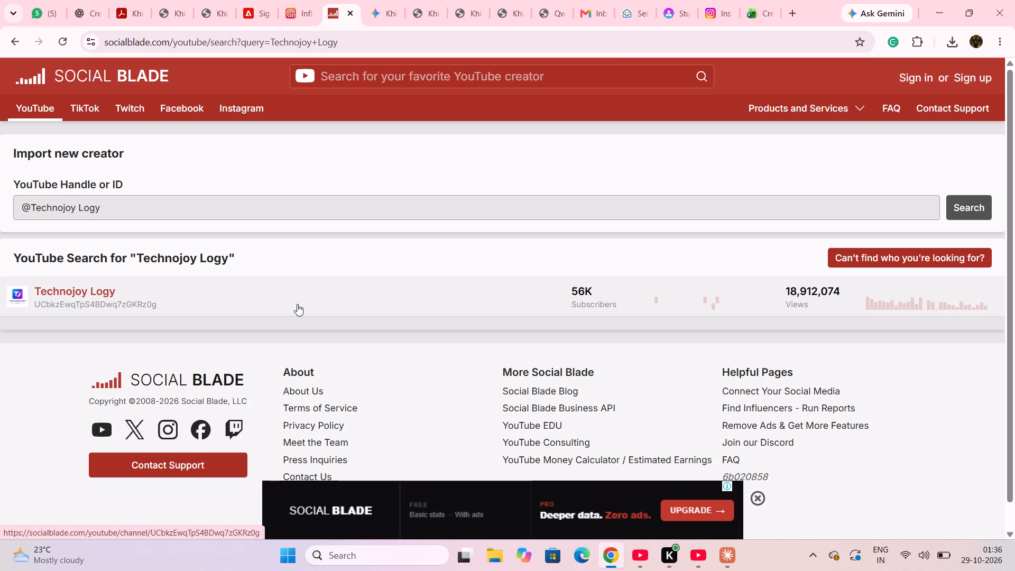
Open the Technojoy Logy channel page and examine its subscriber and view statistics, daily metrics, averages and monthly gained subscribers and views charts.
left_click(190, 285)
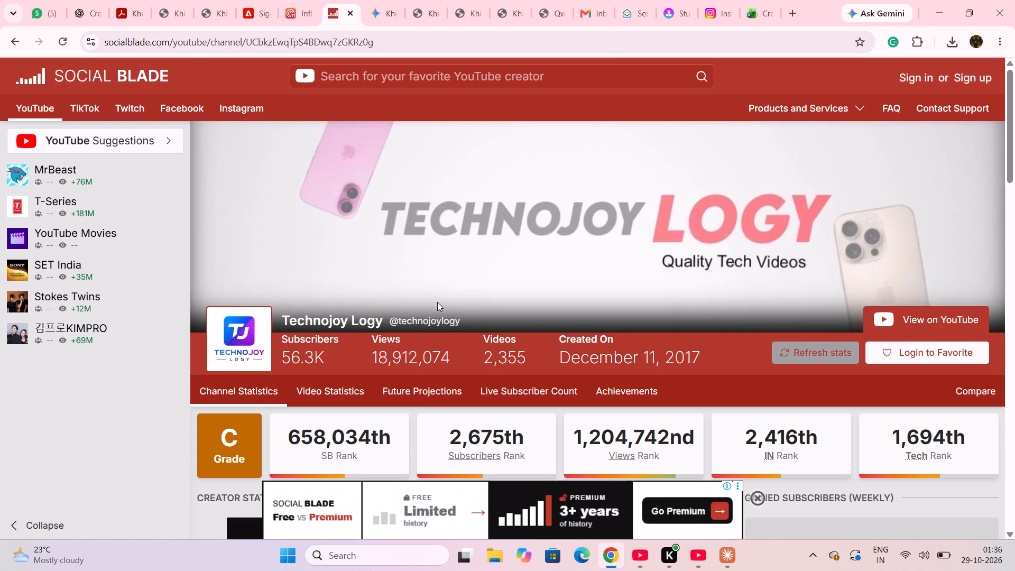
scroll(437, 302, "down", 1)
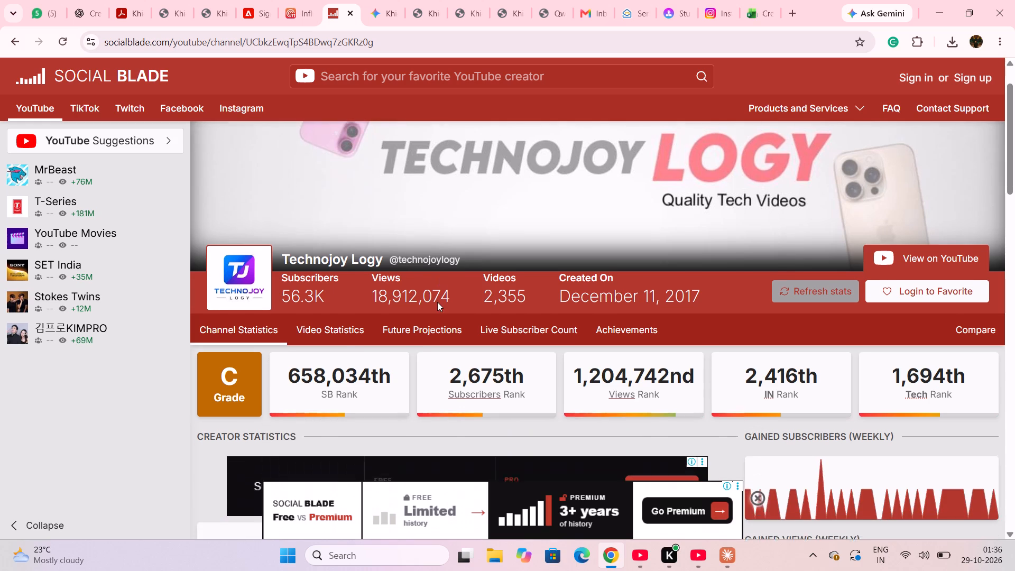
scroll(437, 302, "down", 3)
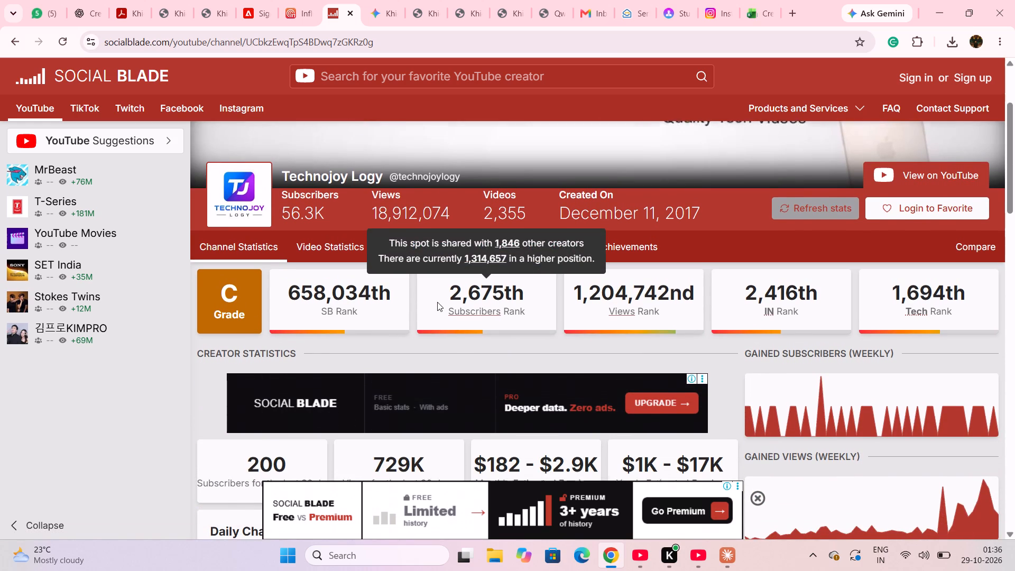
scroll(437, 302, "down", 2)
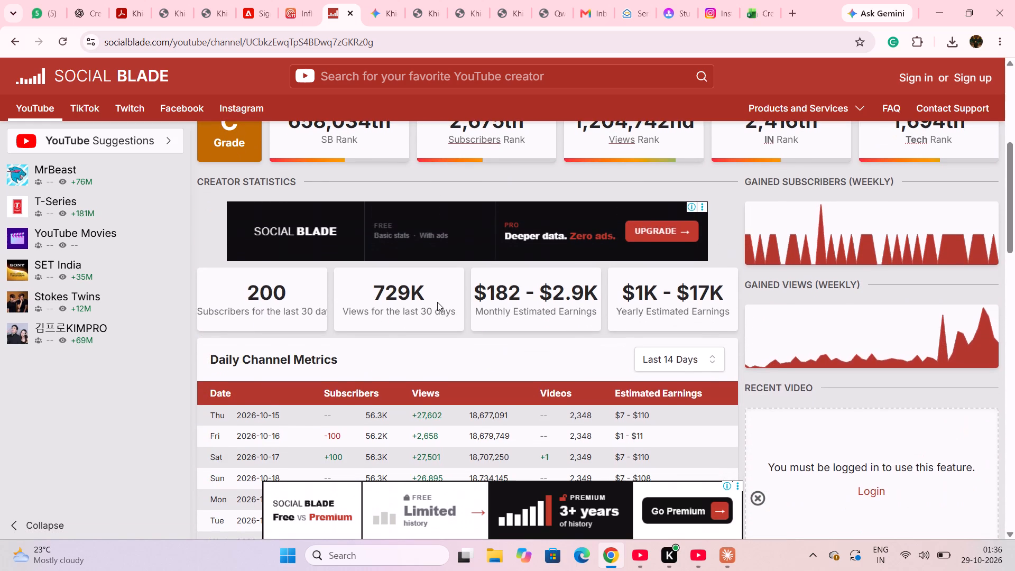
scroll(437, 302, "up", 2)
scroll(437, 302, "right", 1)
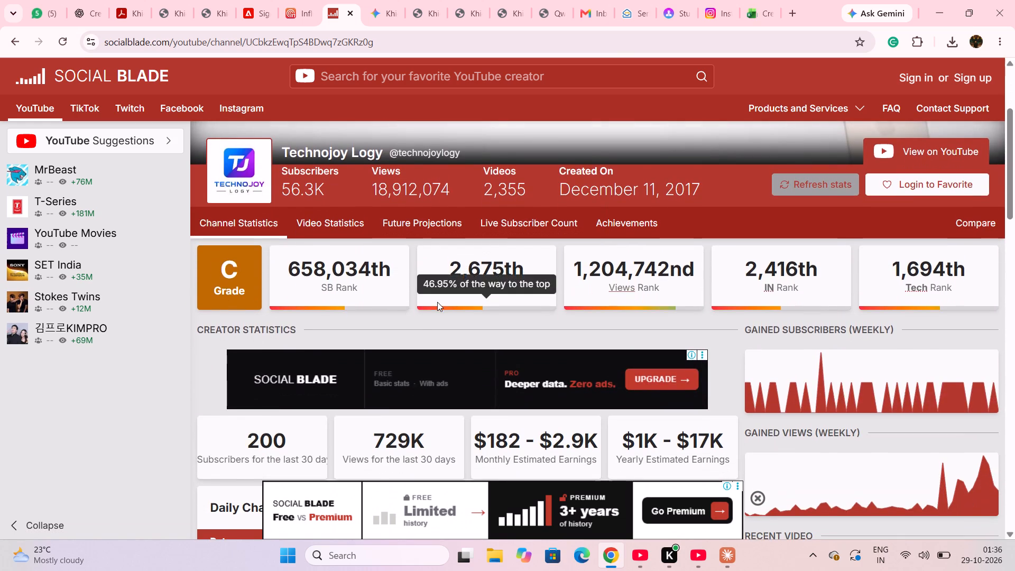
scroll(437, 302, "down", 6)
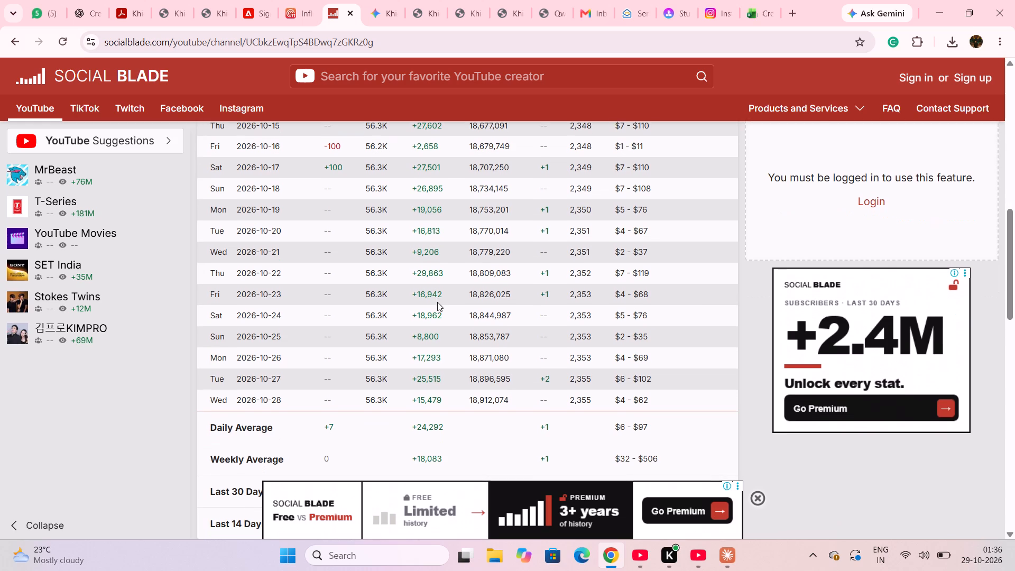
scroll(437, 302, "down", 5)
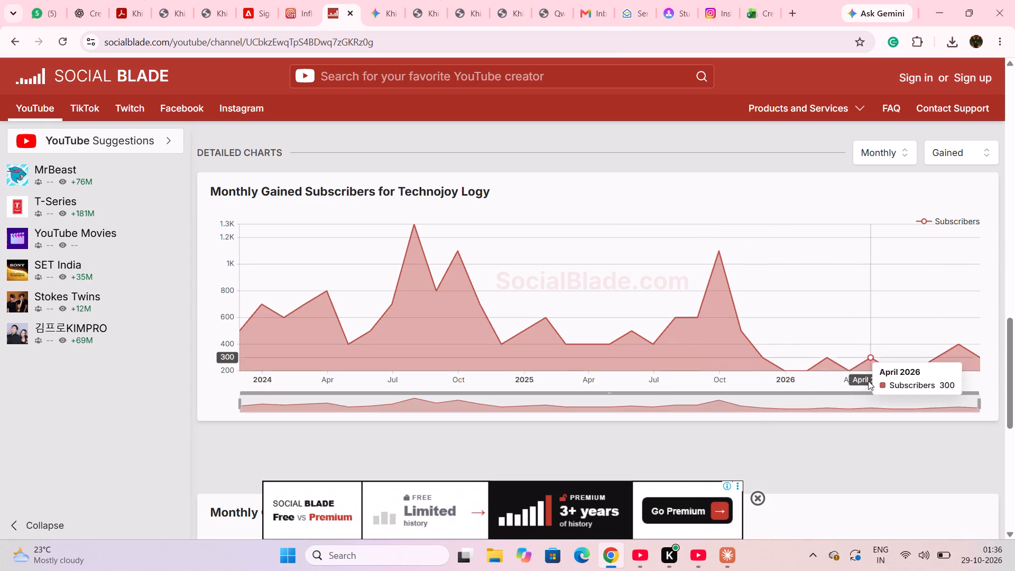
scroll(576, 400, "down", 4)
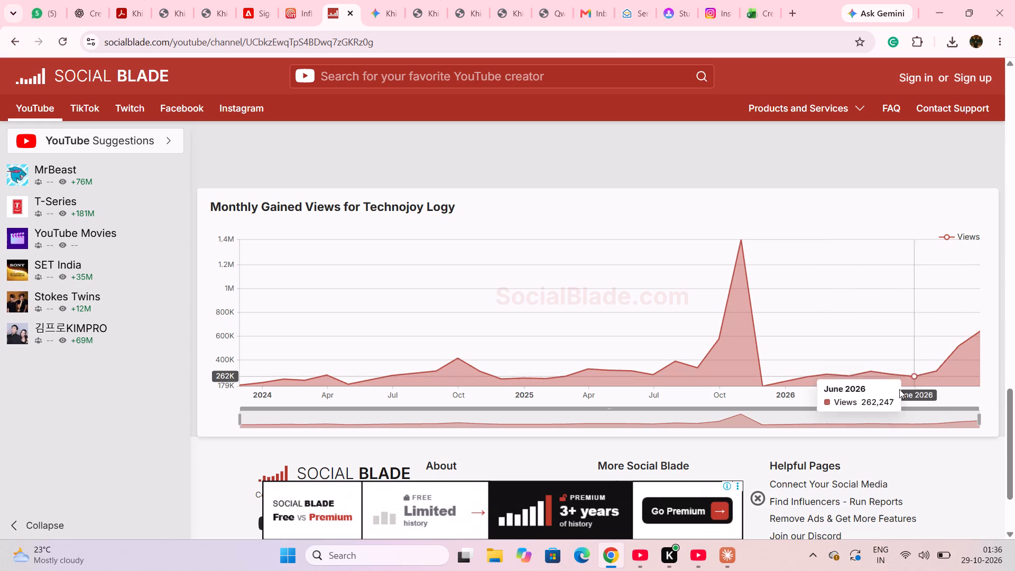
scroll(615, 401, "down", 4)
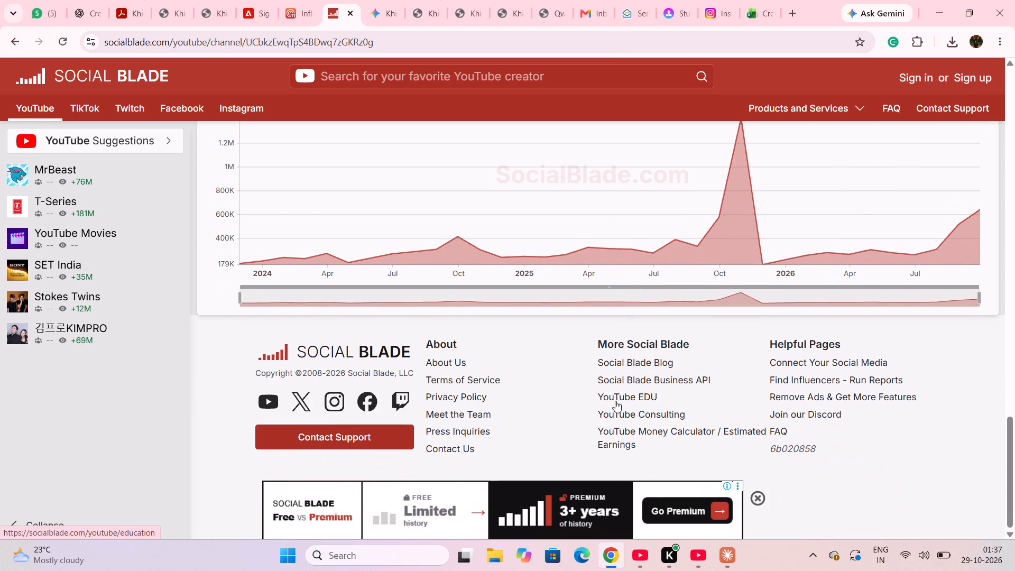
scroll(615, 401, "up", 11)
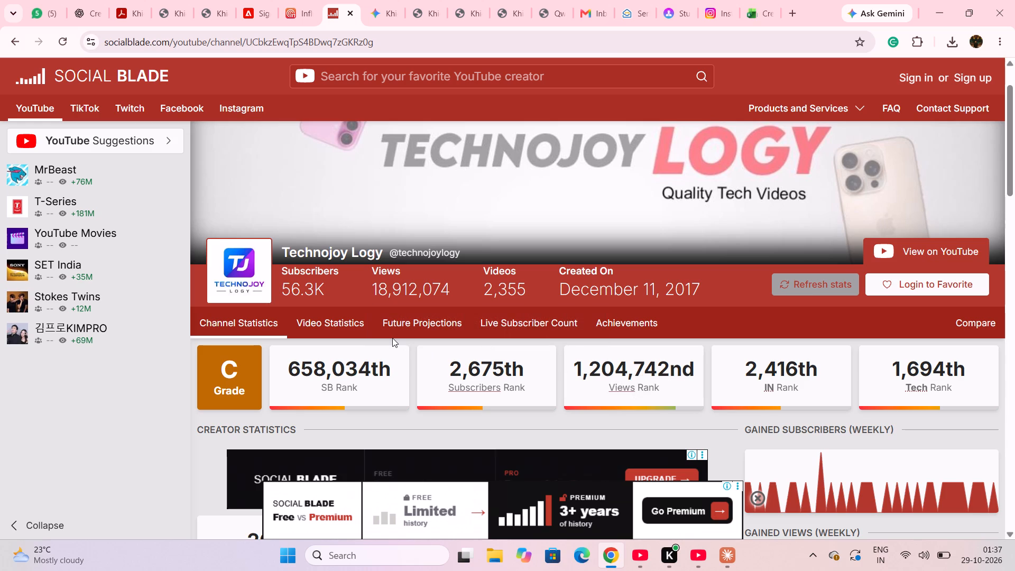
scroll(392, 338, "up", 2)
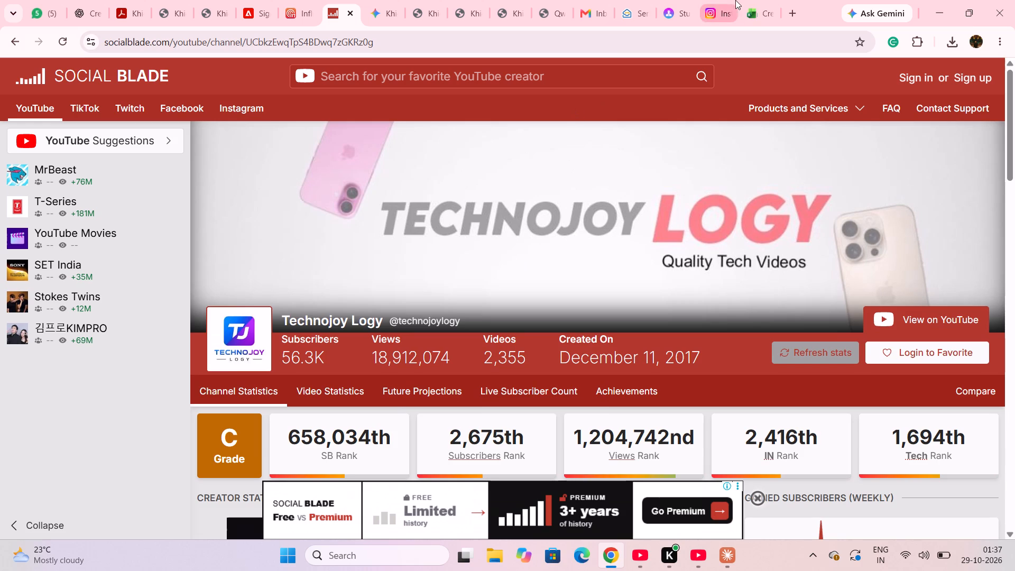
Return to the Creator1 2 workbook and select the empty platform cell A34 below the Technojoy Logy row.
left_click(758, 0)
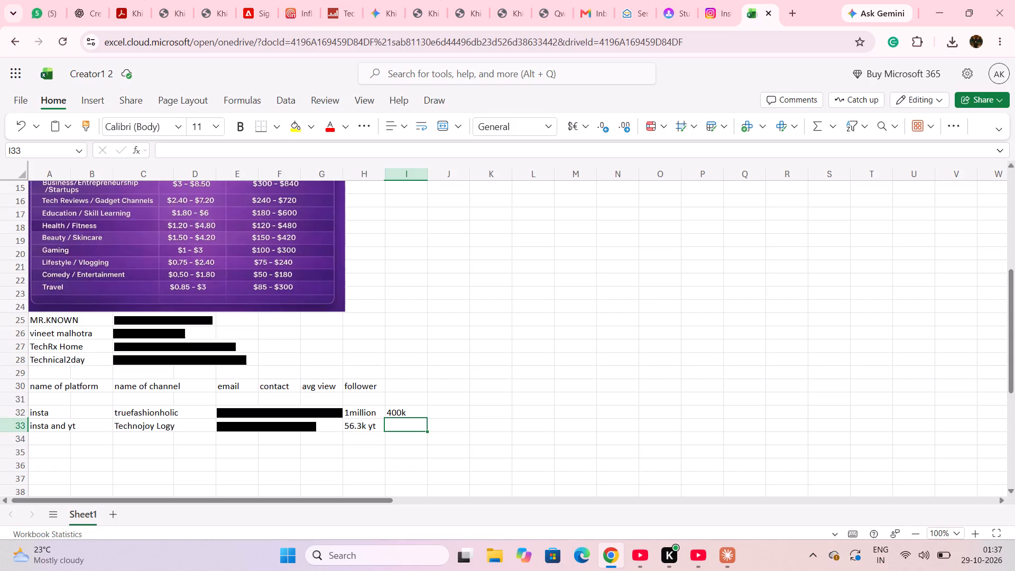
left_click(40, 433)
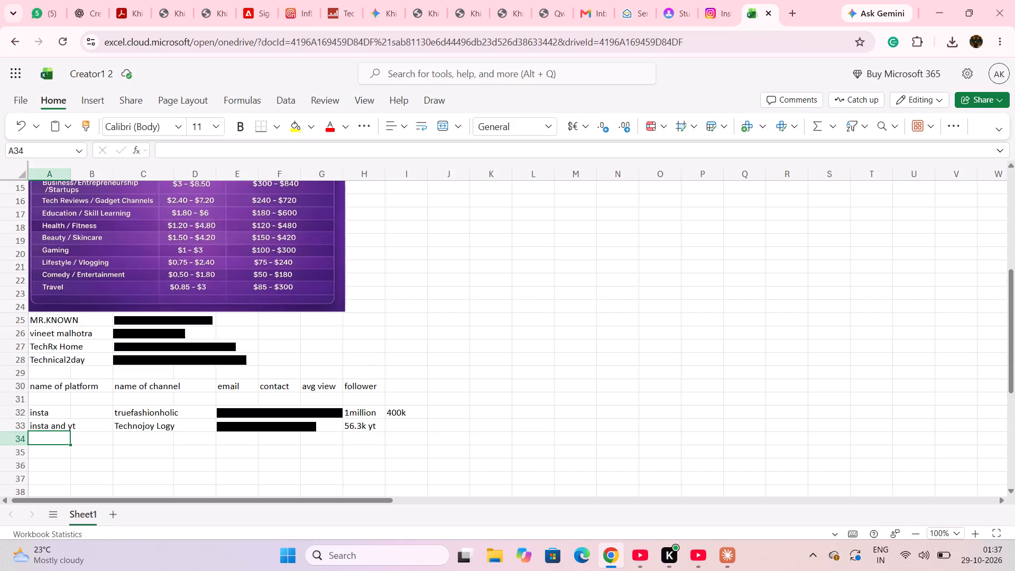